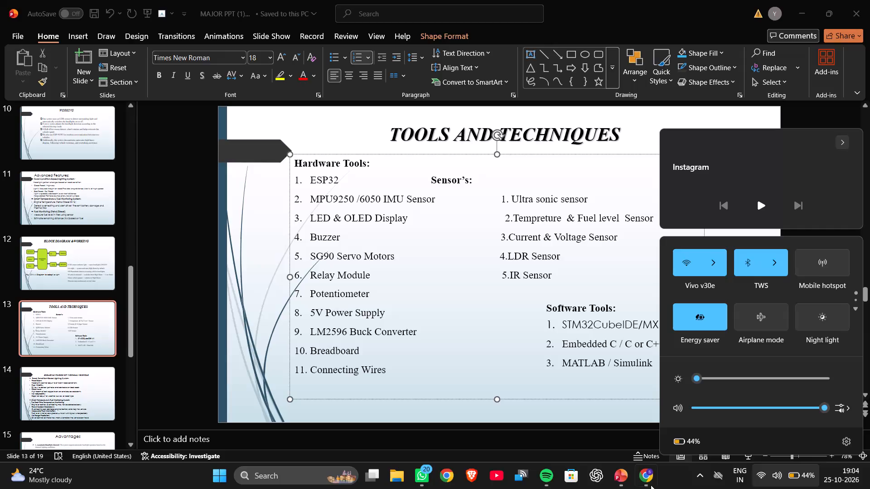
# Switch to the Instagram window in Chrome and log out of the current account.
pyautogui.click(644, 480)
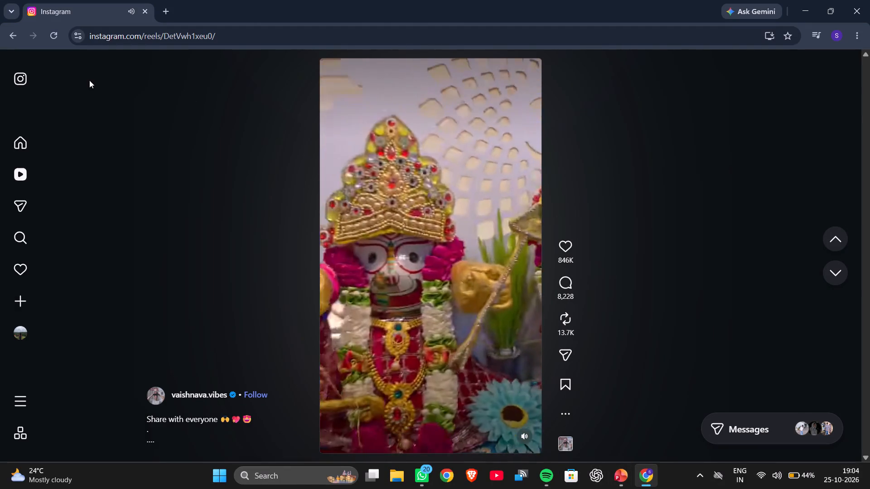
pyautogui.click(10, 149)
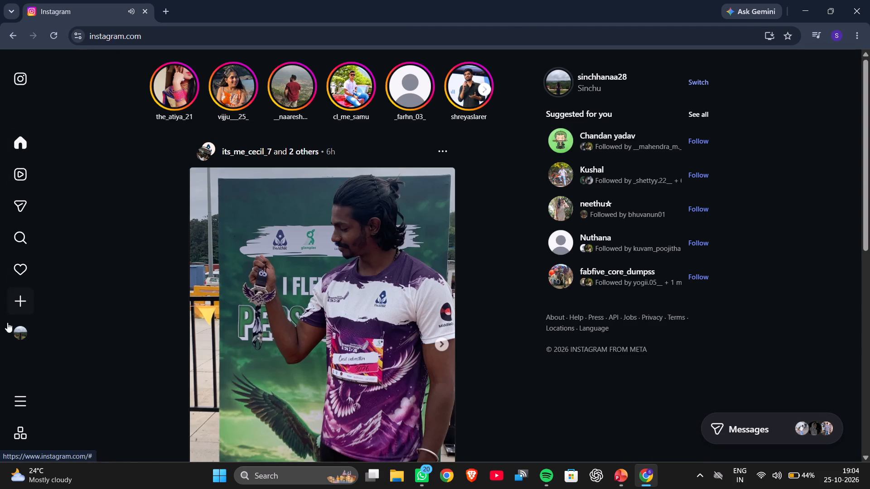
pyautogui.click(24, 404)
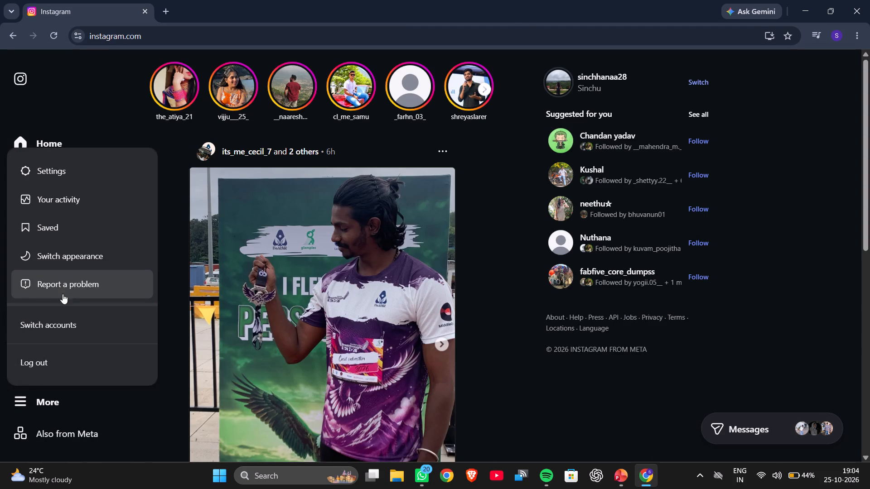
pyautogui.click(39, 370)
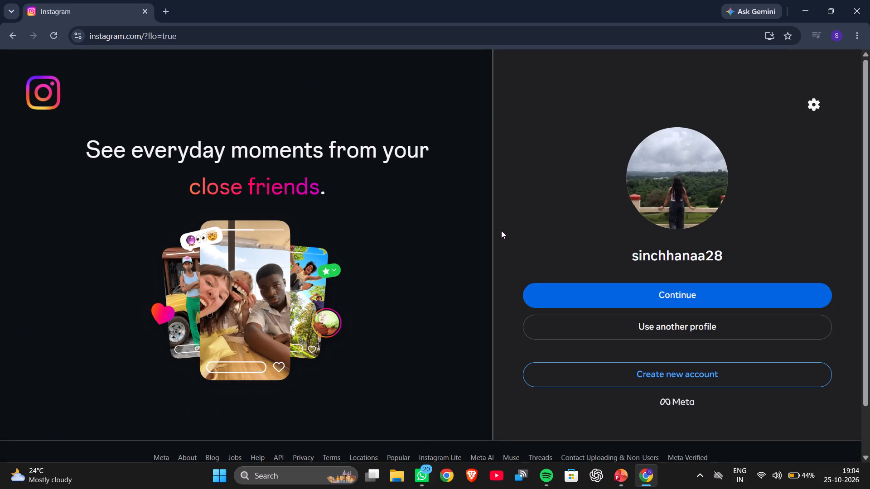
# Remove the saved Instagram profile from this browser.
pyautogui.click(815, 108)
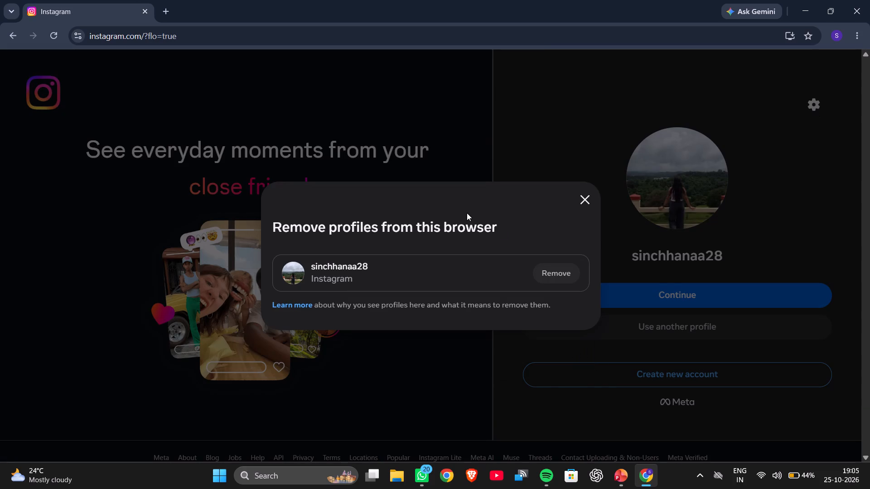
pyautogui.click(549, 271)
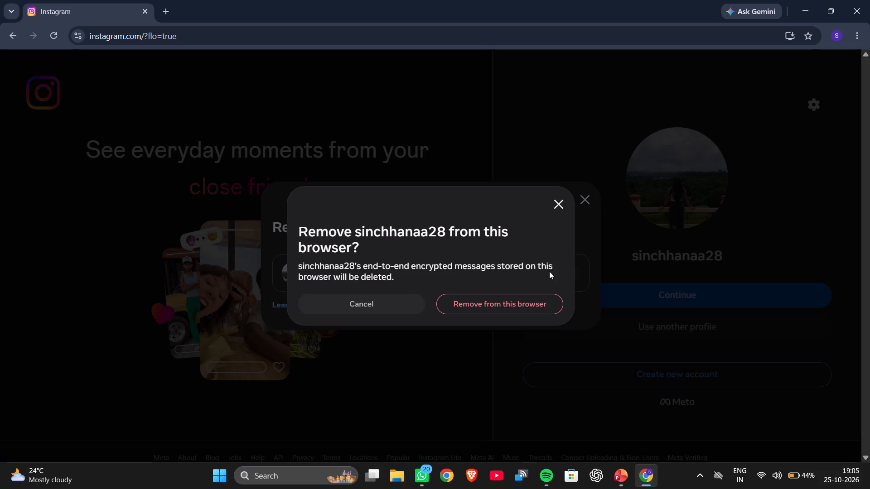
pyautogui.click(538, 307)
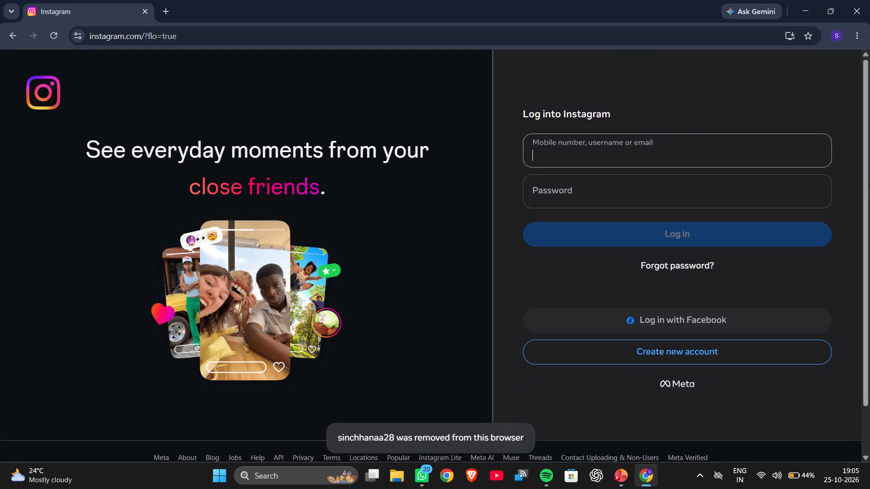
# Close the Chrome window and return to the Tools and Techniques slide in PowerPoint.
pyautogui.click(852, 10)
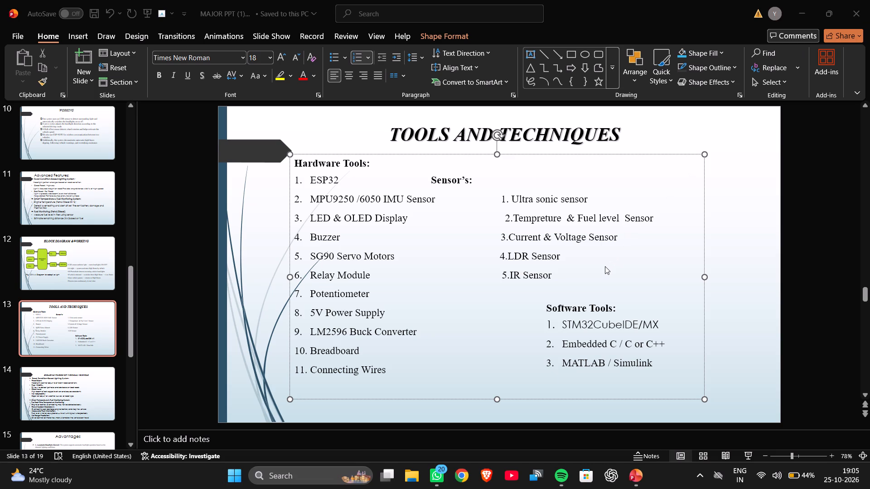
pyautogui.press('Up')
pyautogui.click(253, 355)
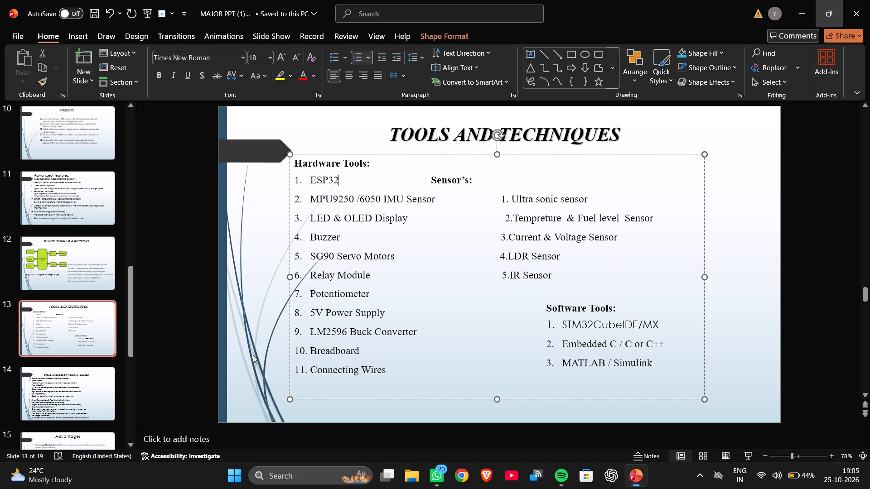
# Review the slides from Tools and Techniques back to the Methodology Flow Chart, then return to the LUMO Drive block diagram on slide 9.
pyautogui.click(253, 355)
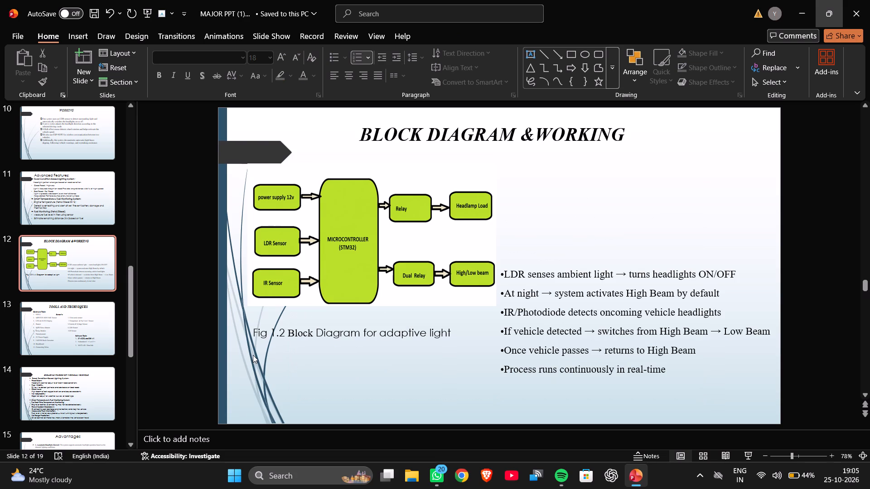
pyautogui.press('Down')
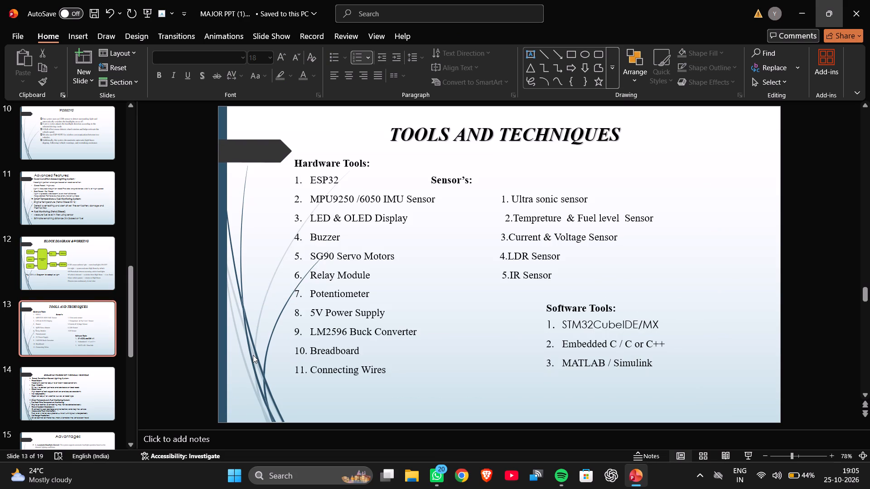
pyautogui.press('Up')
pyautogui.press('Up')
pyautogui.press('Up')
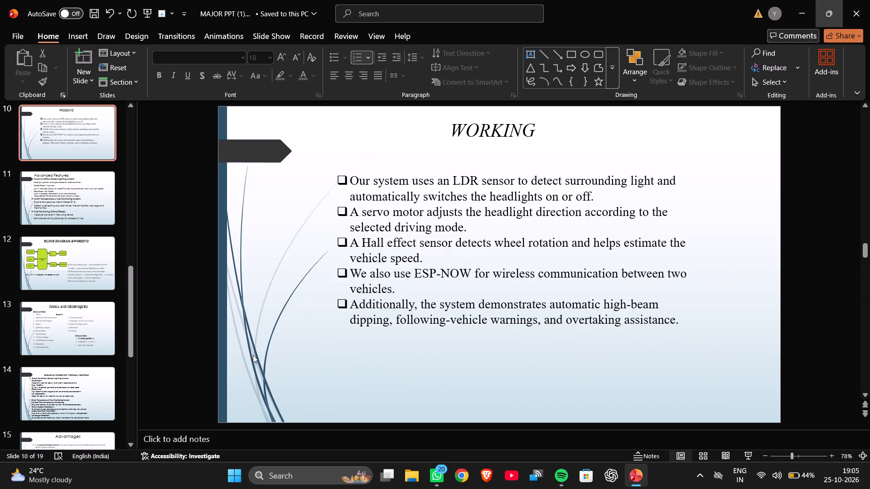
pyautogui.press('Up')
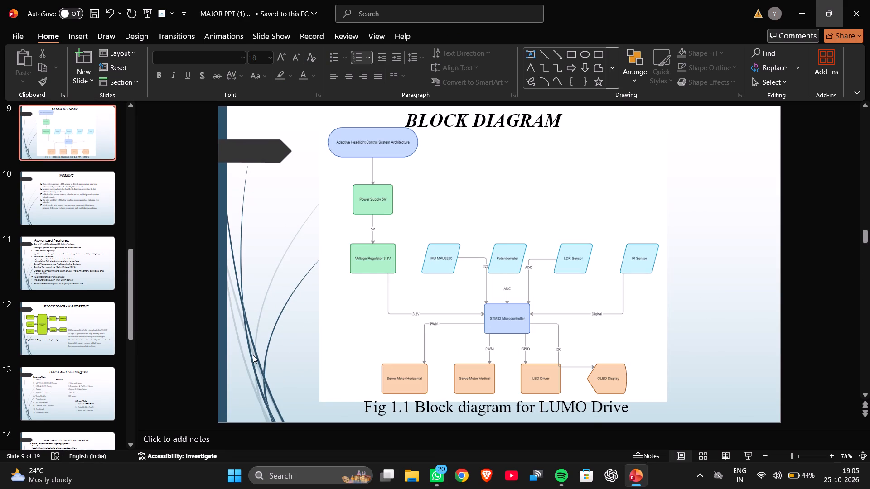
pyautogui.press('Up')
pyautogui.press('Up')
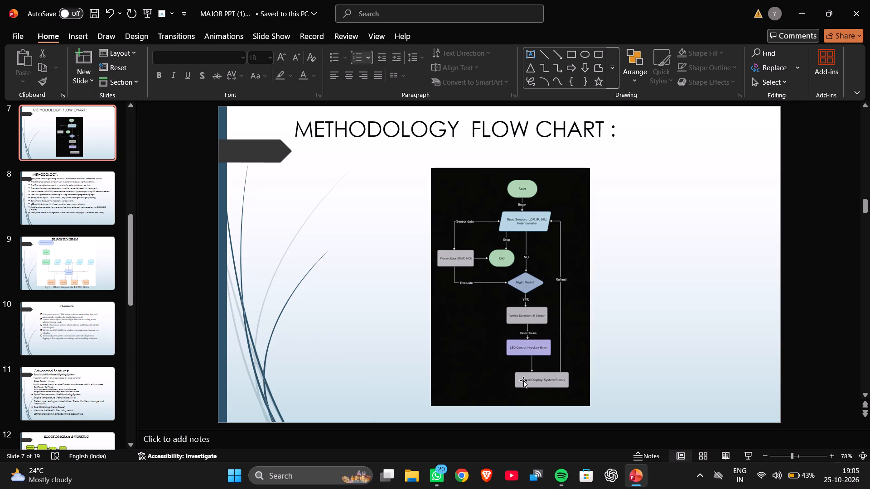
pyautogui.press('Down')
pyautogui.press('Down')
pyautogui.press('Down')
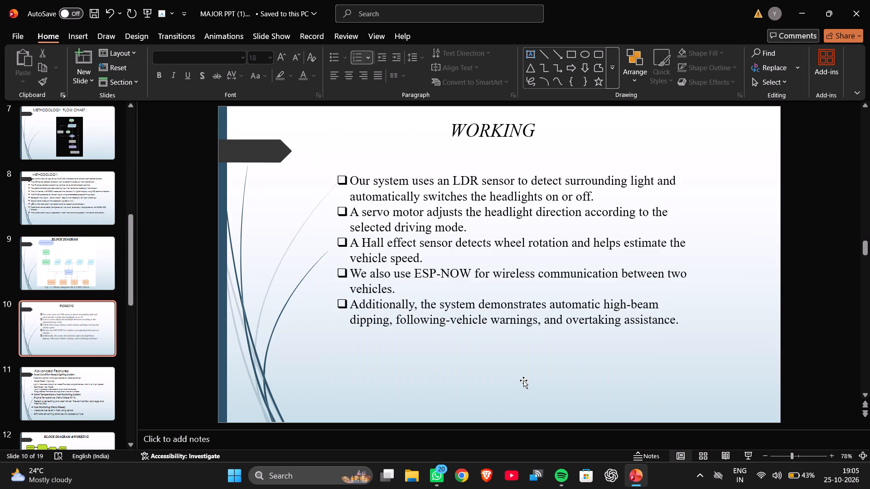
pyautogui.press('Up')
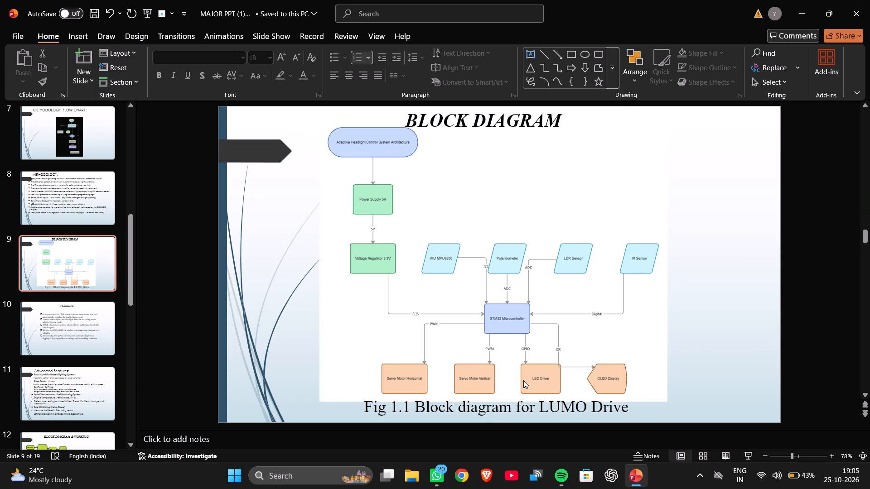
# Select the block diagram picture on slide 9 and bring up its available editing commands.
pyautogui.rightClick(447, 246)
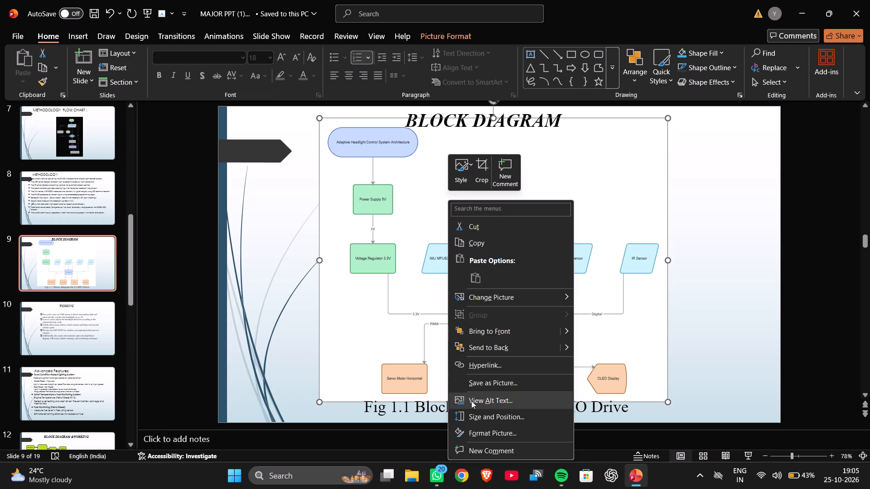
# Cut the block diagram picture from slide 9.
pyautogui.click(482, 224)
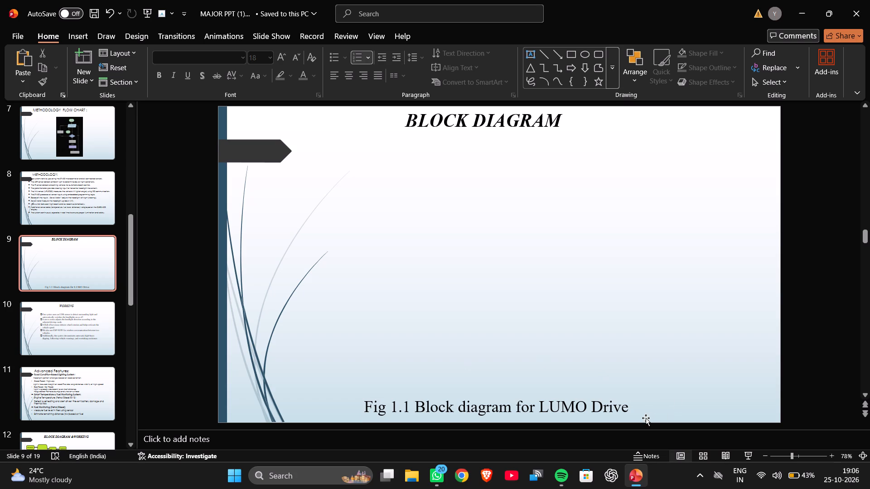
# Delete the "Fig 1.1 Block diagram for LUMO Drive" caption text box from the Block Diagram slide.
pyautogui.moveTo(642, 418); pyautogui.dragTo(641, 414)
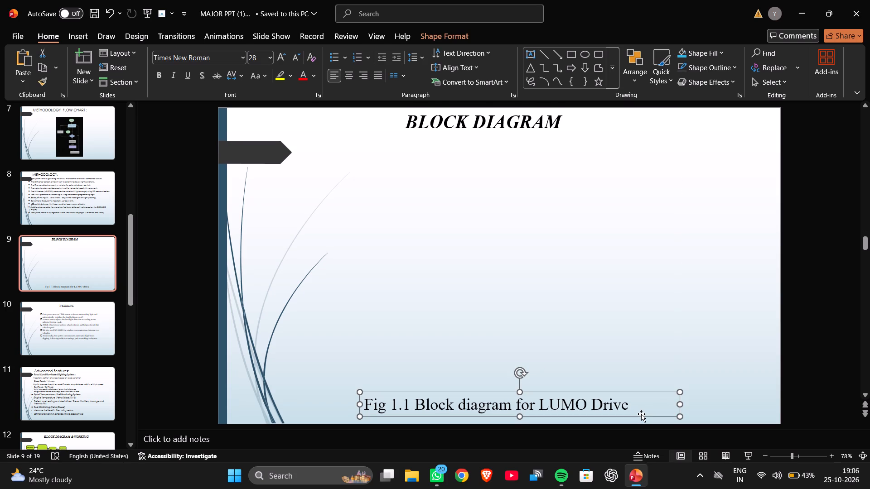
pyautogui.press('Delete')
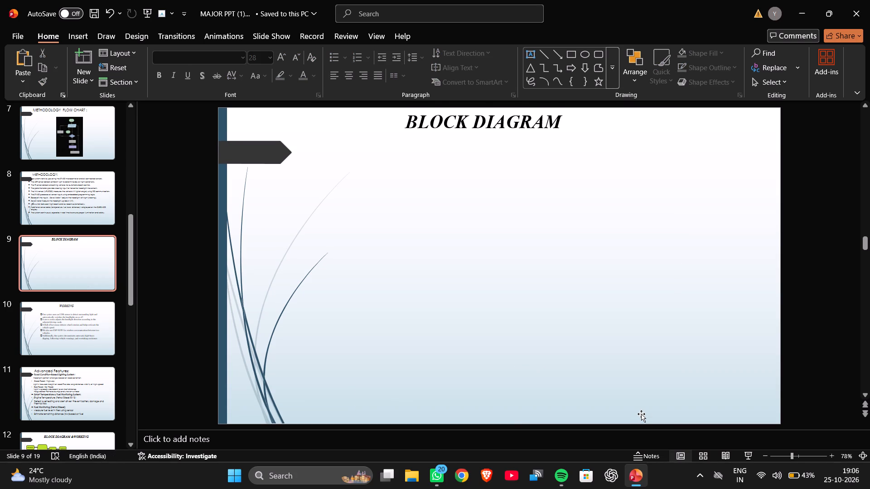
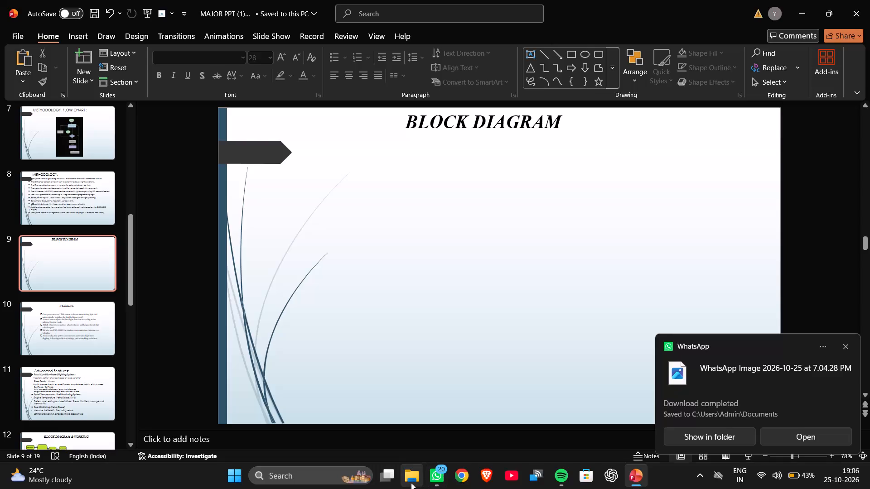
# Switch to File Explorer and copy the recent WhatsApp Image 2026-10-25 at 7.04.28 picture file.
pyautogui.click(411, 483)
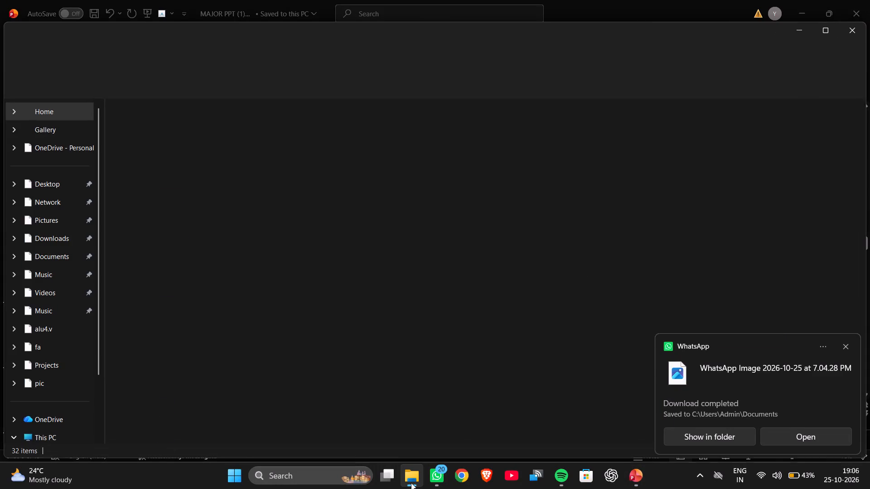
pyautogui.rightClick(304, 301)
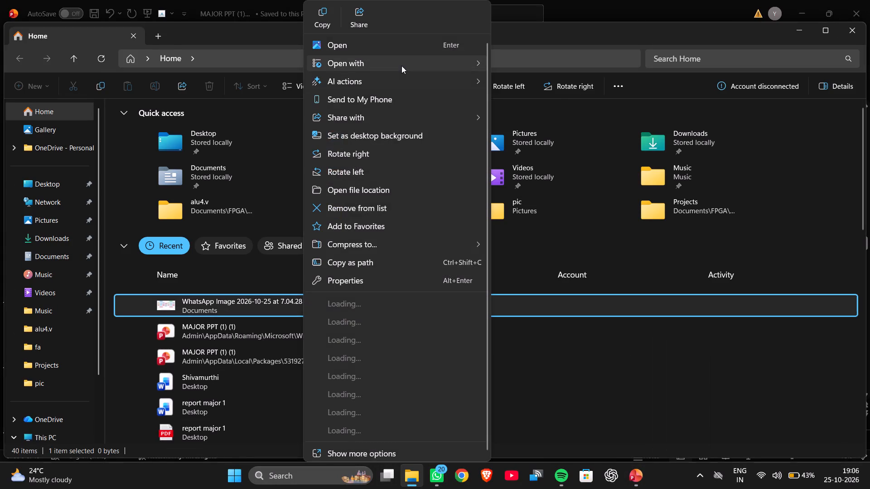
pyautogui.click(336, 9)
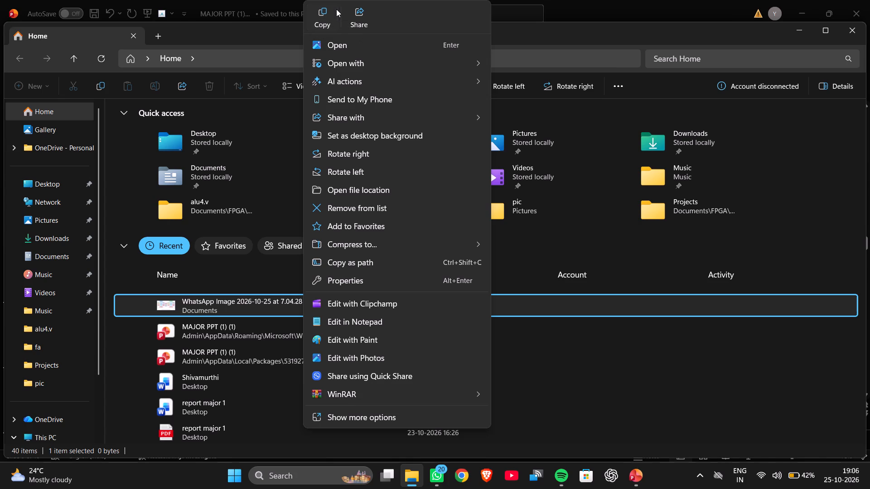
# Return to the MAJOR PPT presentation in PowerPoint and paste the copied picture onto slide 9, BLOCK DIAGRAM.
pyautogui.click(642, 477)
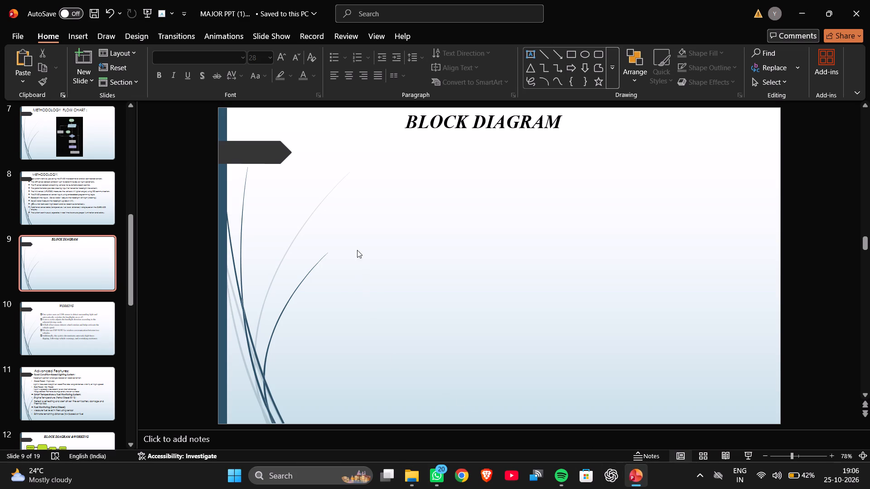
pyautogui.click(348, 174)
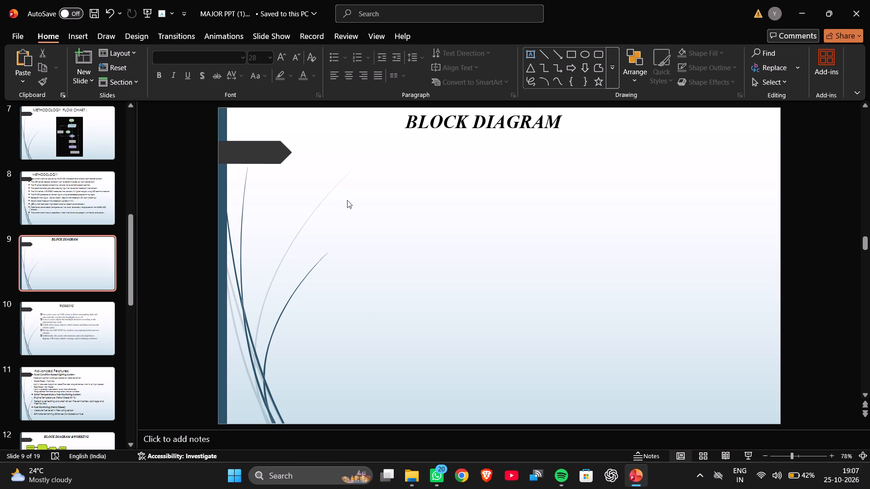
pyautogui.click(347, 200)
pyautogui.doubleClick(369, 200)
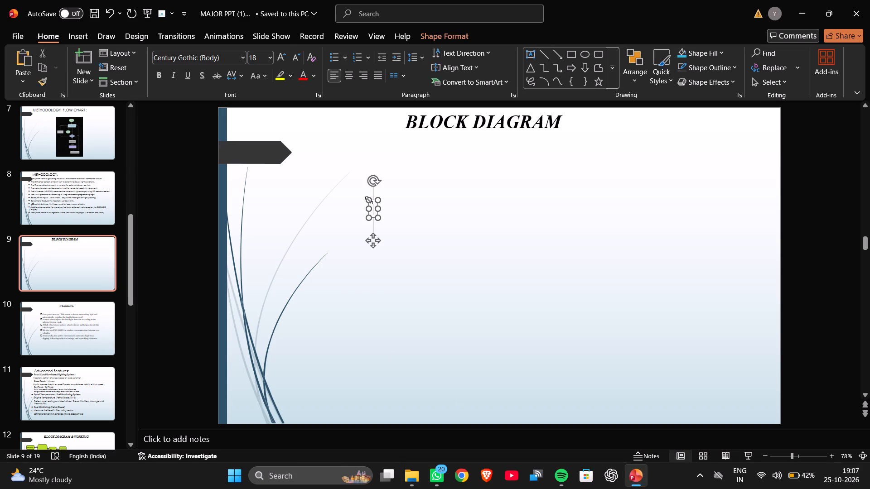
pyautogui.click(389, 217)
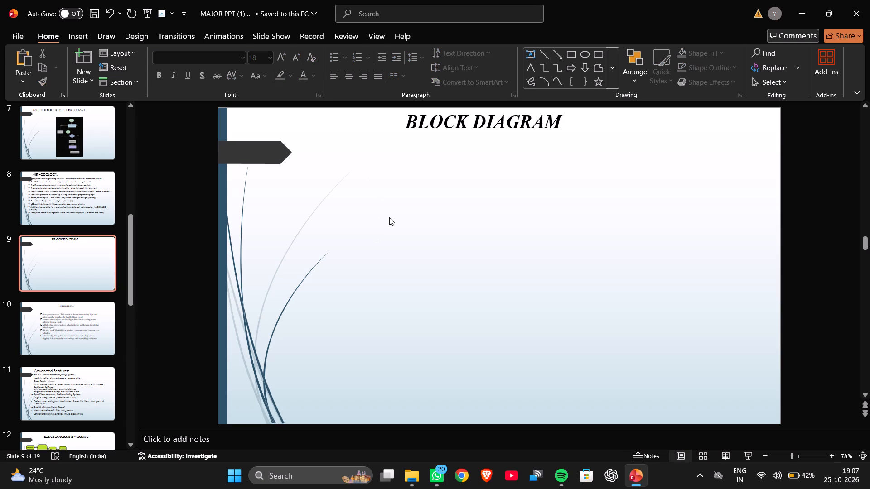
pyautogui.hotkey('ctrl', 'v')
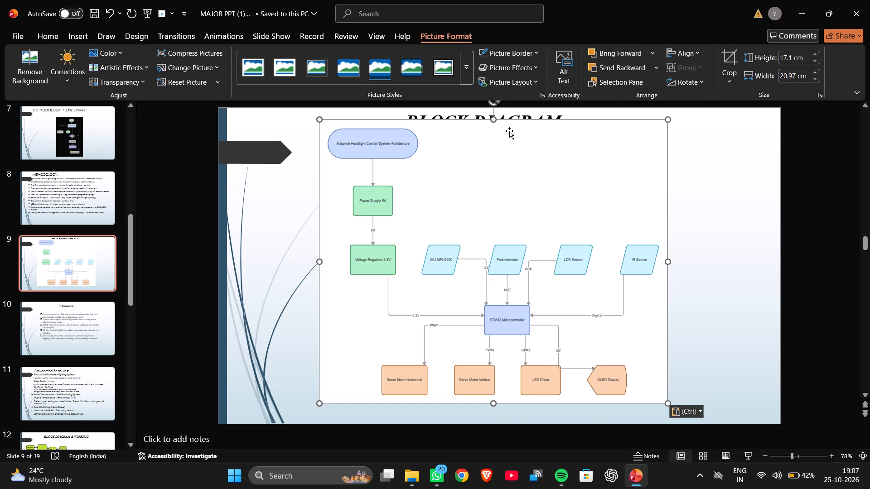
# Bring up the available editing commands for the pasted block diagram picture on slide 9.
pyautogui.rightClick(493, 161)
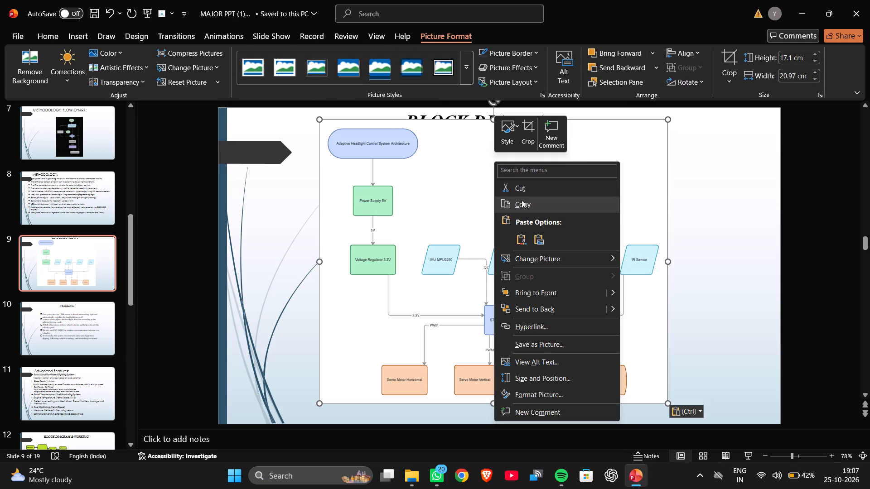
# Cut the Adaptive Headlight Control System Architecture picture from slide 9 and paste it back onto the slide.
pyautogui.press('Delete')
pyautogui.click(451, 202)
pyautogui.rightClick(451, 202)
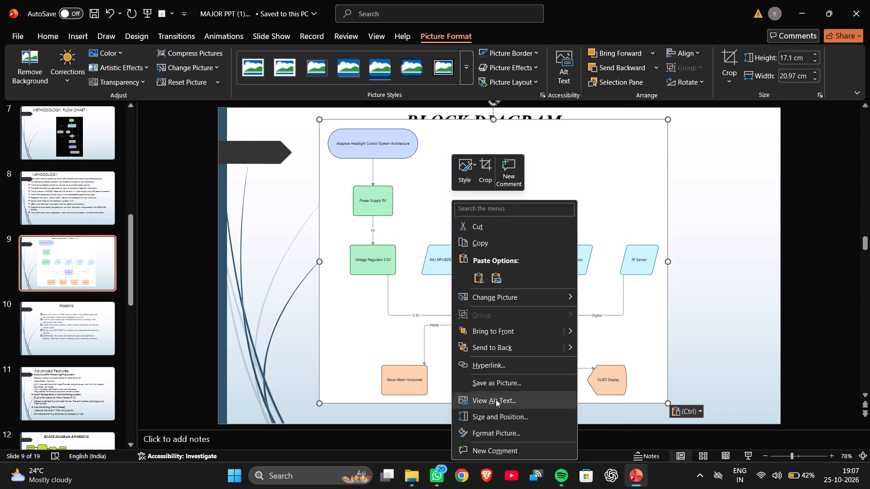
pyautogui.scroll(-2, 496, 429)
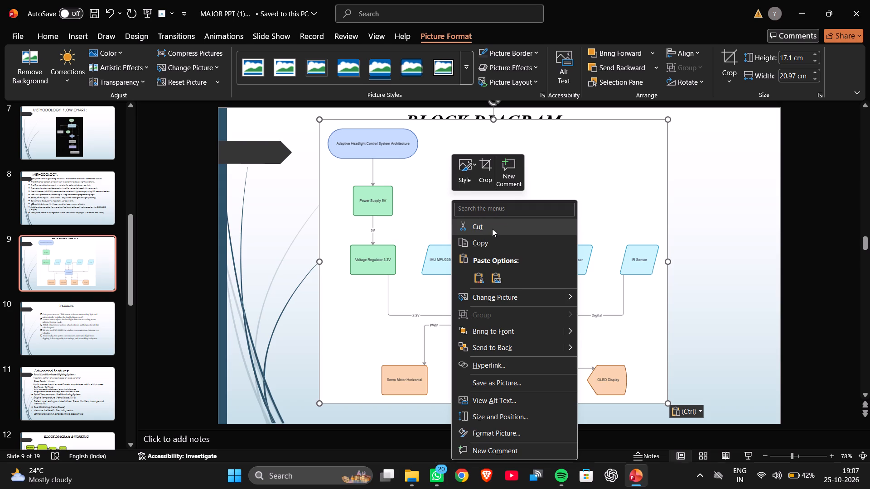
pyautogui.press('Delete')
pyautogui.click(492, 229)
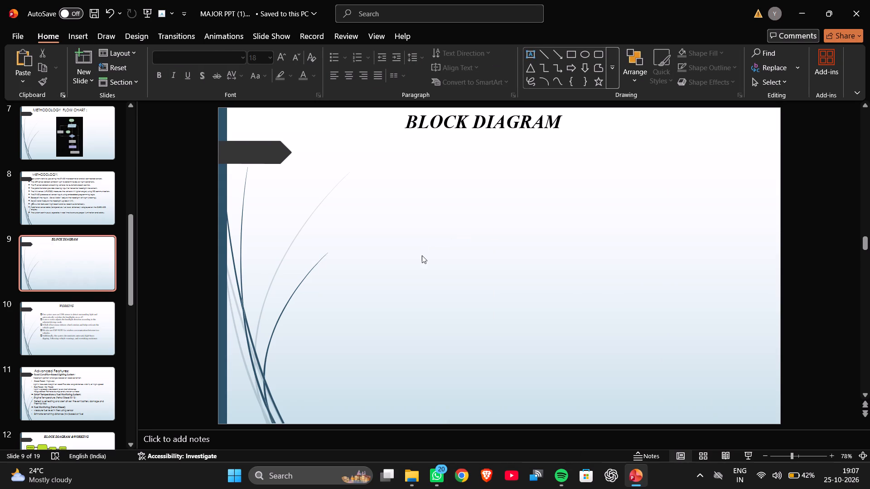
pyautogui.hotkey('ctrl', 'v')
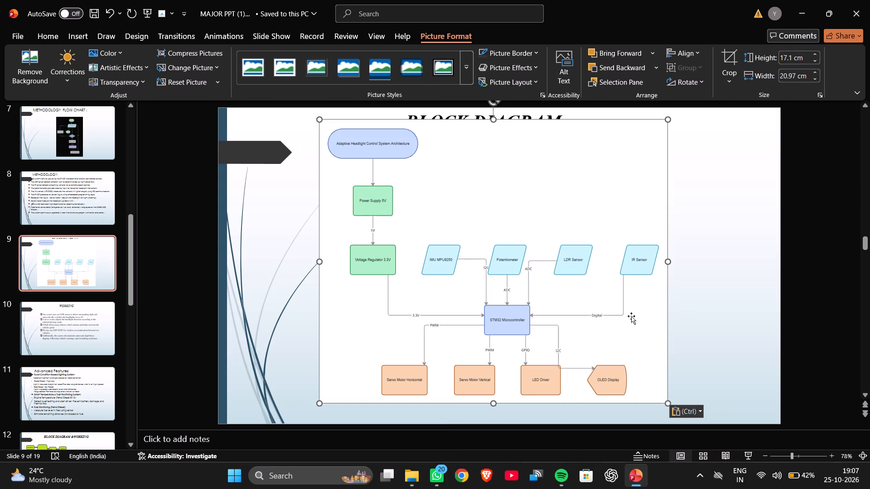
# Cut the Adaptive Headlight Control System Architecture picture from slide 9.
pyautogui.rightClick(624, 309)
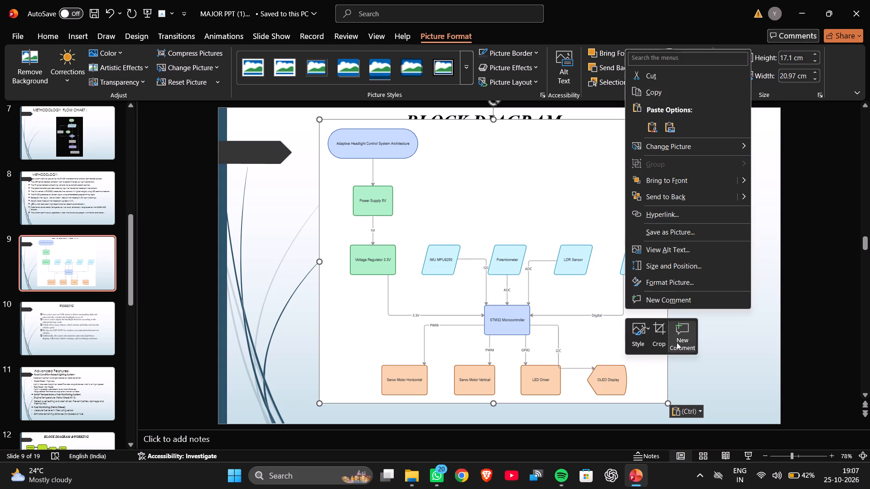
pyautogui.click(653, 79)
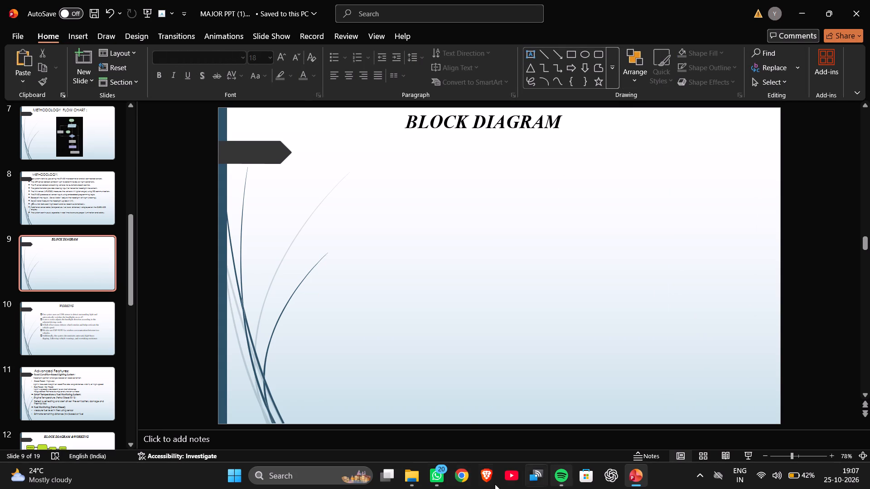
# Open the recent image "WhatsApp Image 2026-10-25 at 7.04.28 PM" from File Explorer, copy it, and paste it onto slide 9 in PowerPoint.
pyautogui.click(408, 478)
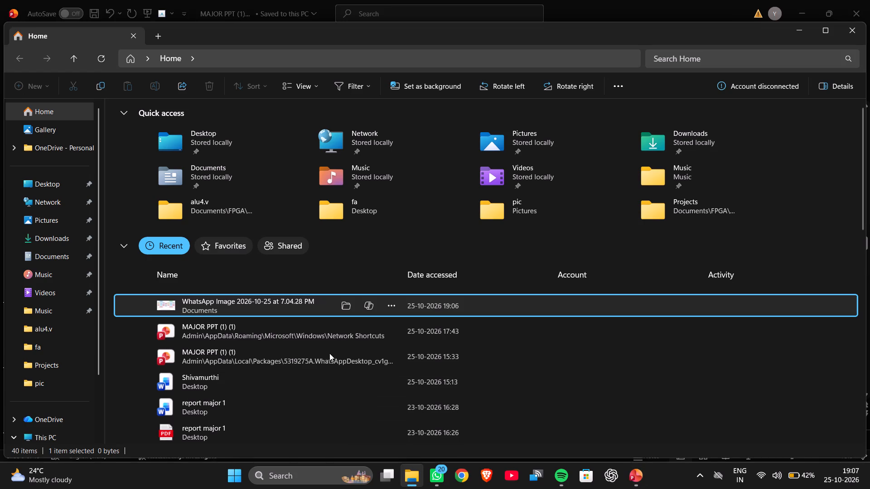
pyautogui.doubleClick(295, 308)
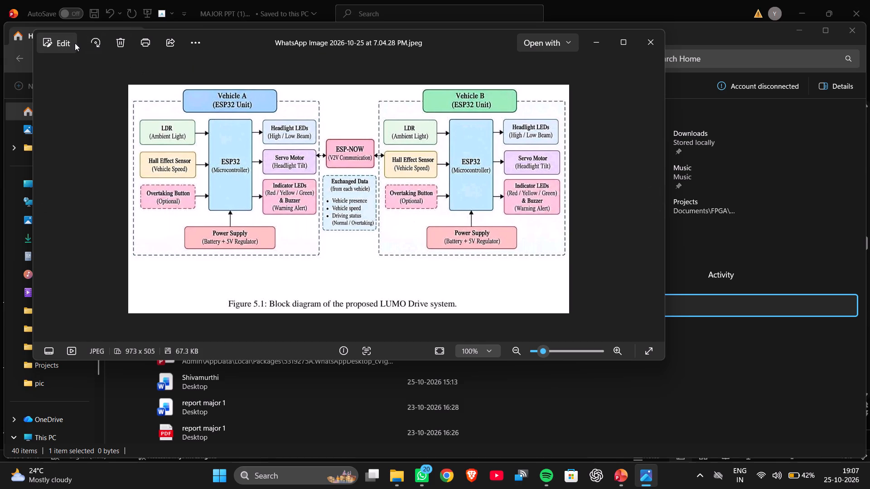
pyautogui.click(191, 45)
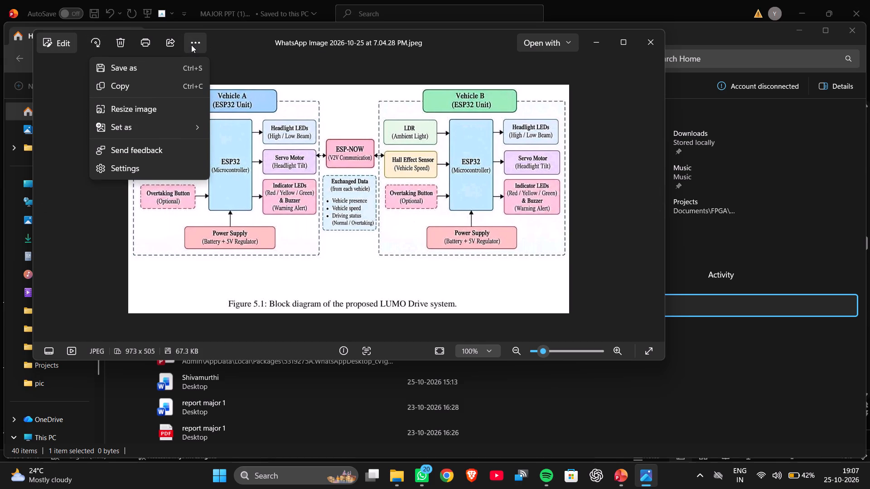
pyautogui.click(171, 87)
pyautogui.click(621, 481)
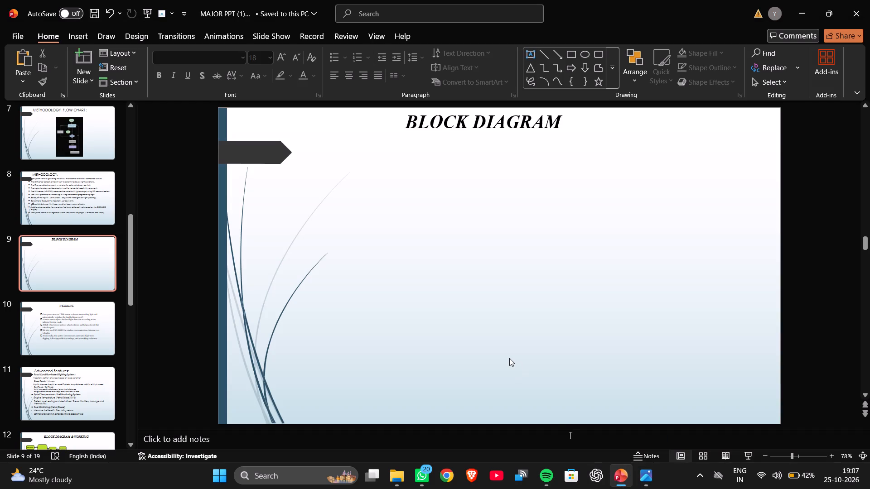
pyautogui.hotkey('ctrl', 'v')
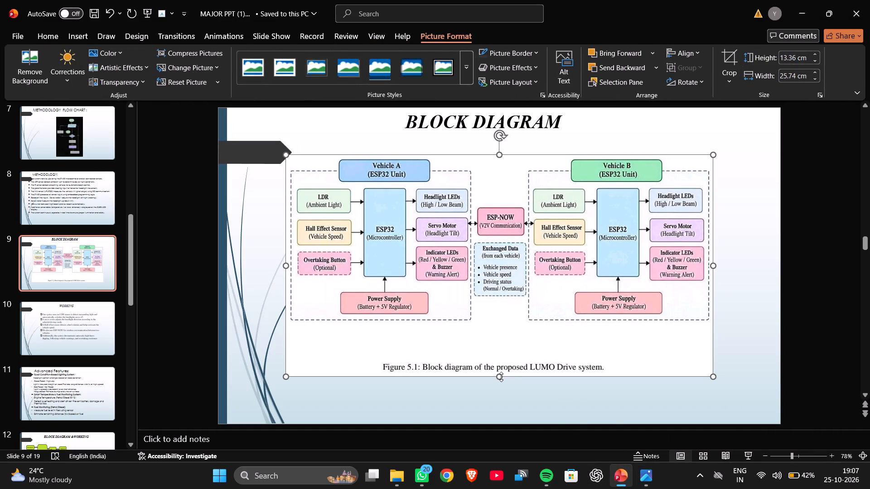
# Stretch the pasted block diagram downward to a height of about 15.1 cm, keeping its width.
pyautogui.moveTo(501, 377); pyautogui.dragTo(500, 403)
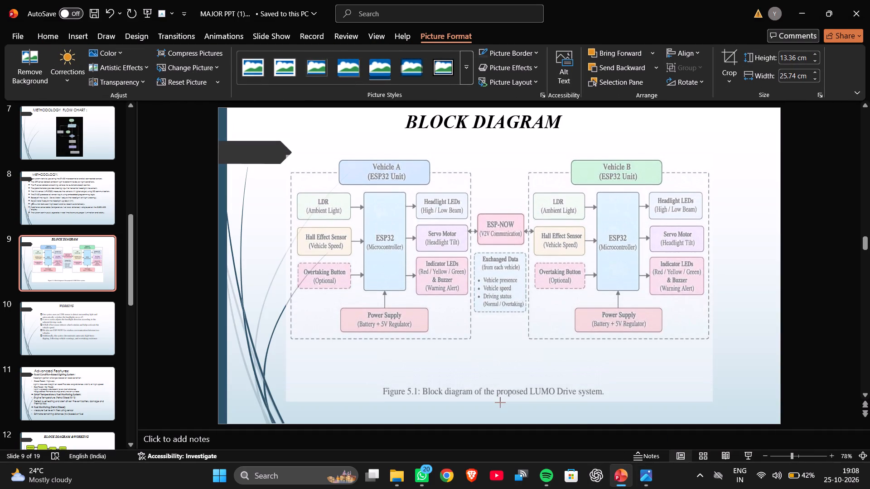
pyautogui.moveTo(500, 403); pyautogui.dragTo(498, 406)
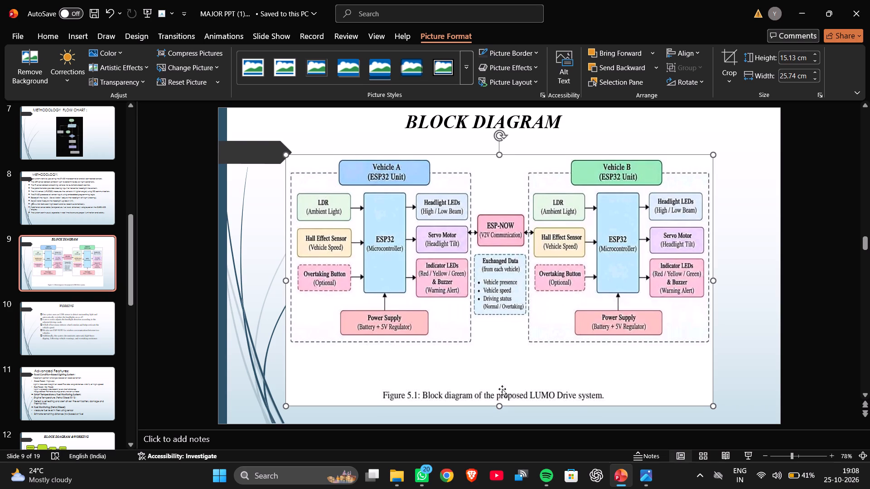
# Crop the Figure 5.1 caption and blank area off the bottom of the block diagram, leaving a height of about 11.3 cm.
pyautogui.rightClick(506, 370)
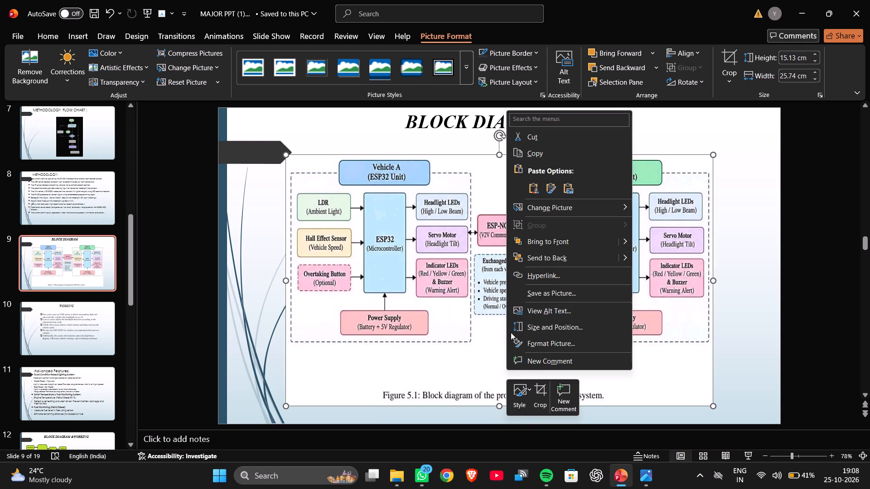
pyautogui.click(541, 398)
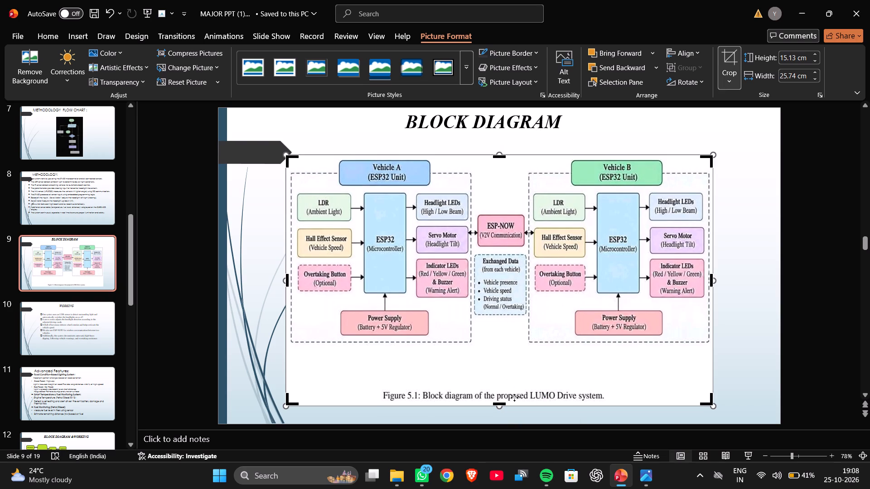
pyautogui.moveTo(499, 407); pyautogui.dragTo(499, 378)
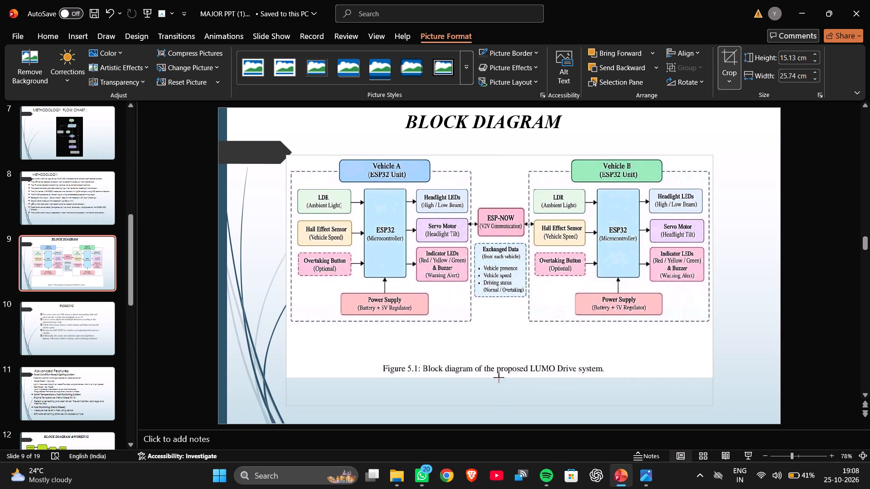
pyautogui.moveTo(499, 378); pyautogui.dragTo(499, 402)
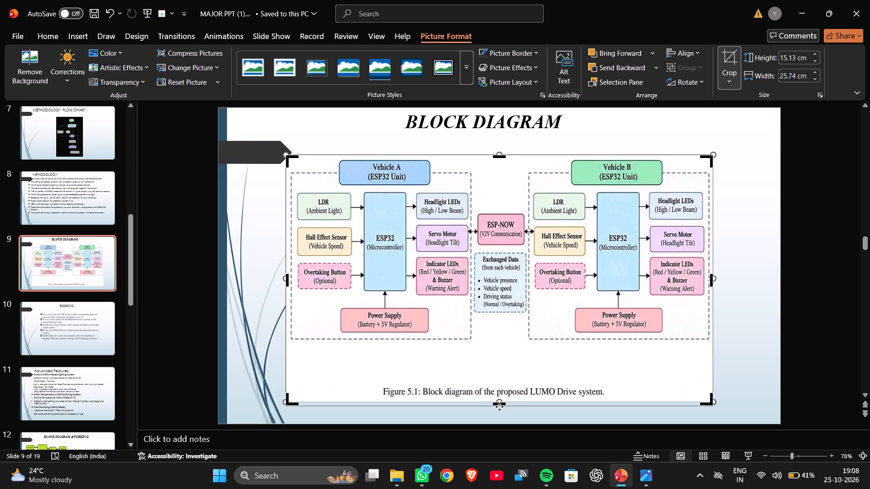
pyautogui.click(501, 398)
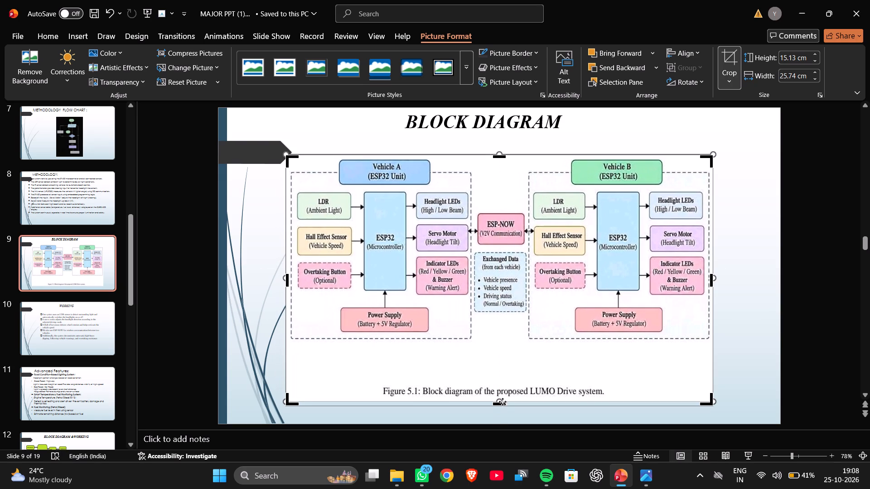
pyautogui.moveTo(502, 405); pyautogui.dragTo(507, 377)
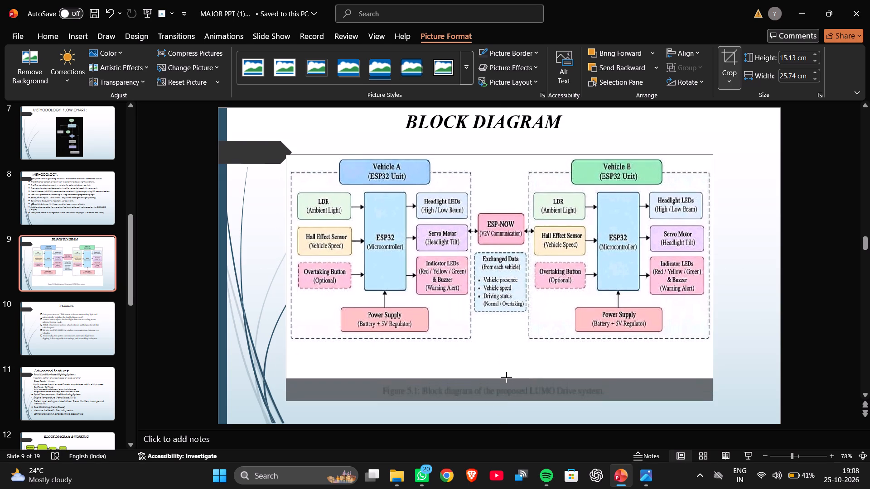
pyautogui.moveTo(507, 377); pyautogui.dragTo(505, 338)
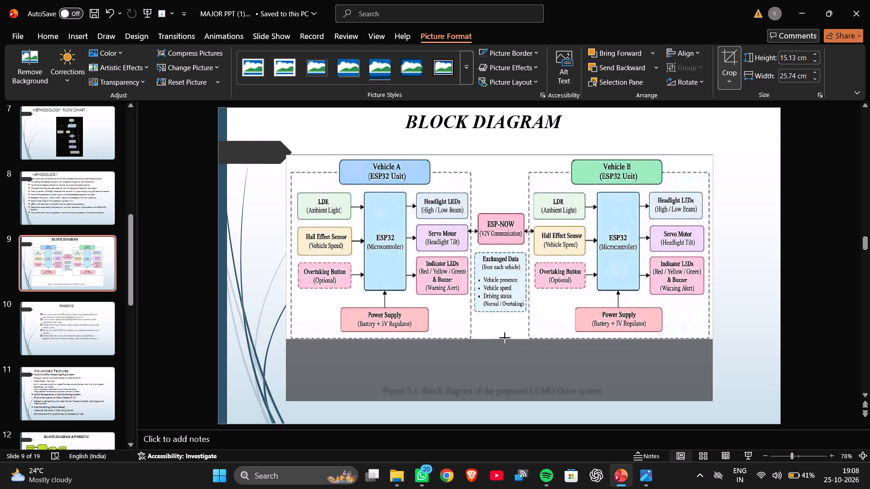
pyautogui.moveTo(505, 338); pyautogui.dragTo(506, 344)
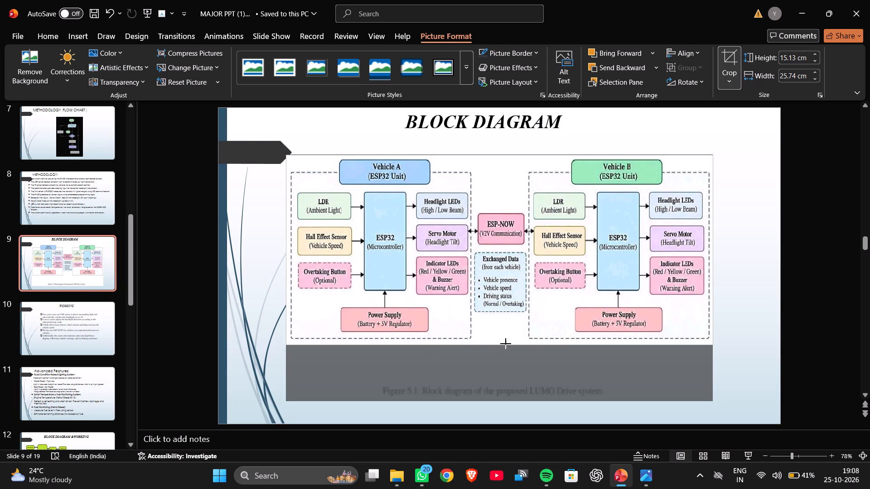
pyautogui.moveTo(506, 344); pyautogui.dragTo(506, 342)
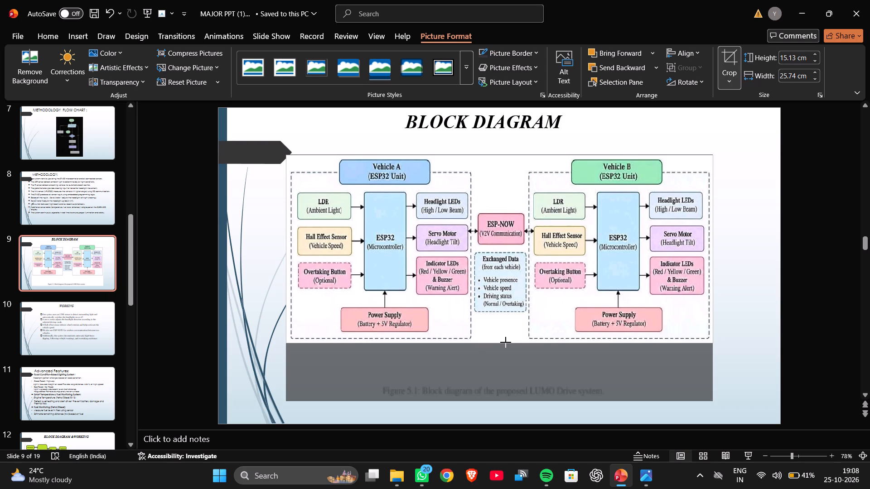
pyautogui.moveTo(506, 342); pyautogui.dragTo(506, 343)
pyautogui.click(539, 278)
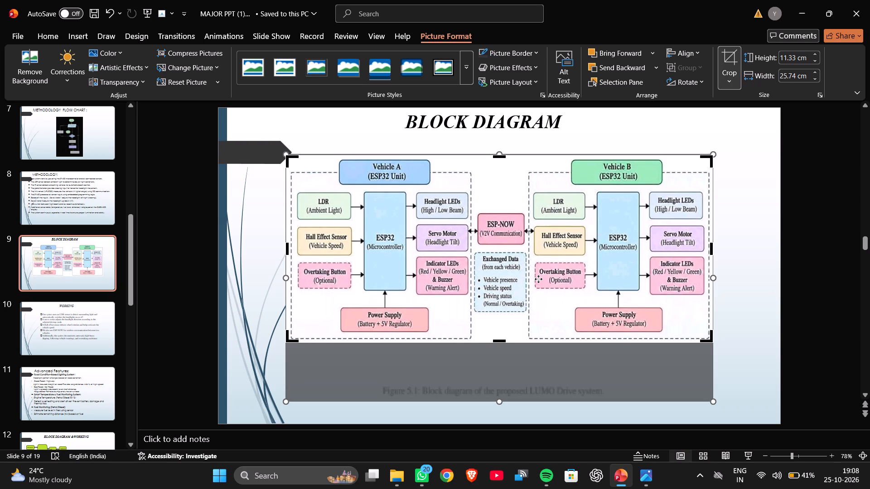
pyautogui.click(735, 261)
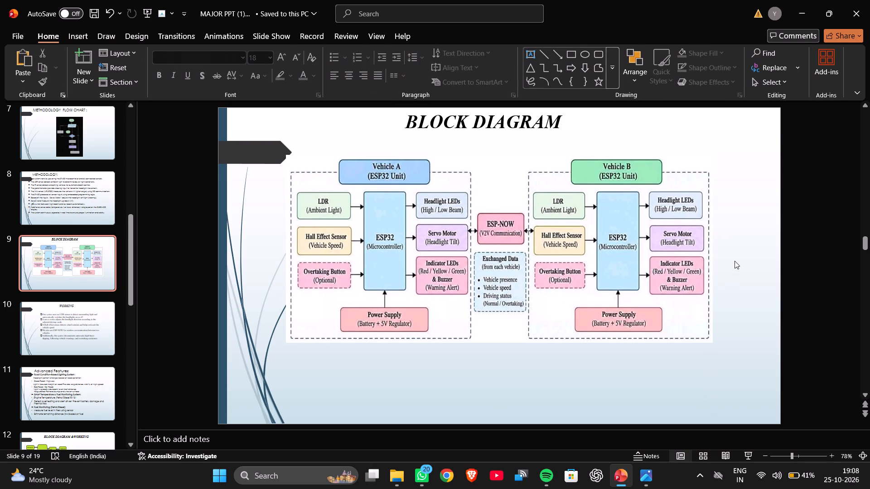
# Shift the cropped block diagram picture slightly down on slide 9.
pyautogui.rightClick(512, 240)
pyautogui.hscroll(1, 512, 240)
pyautogui.click(478, 225)
pyautogui.hscroll(1, 478, 225)
pyautogui.click(478, 225)
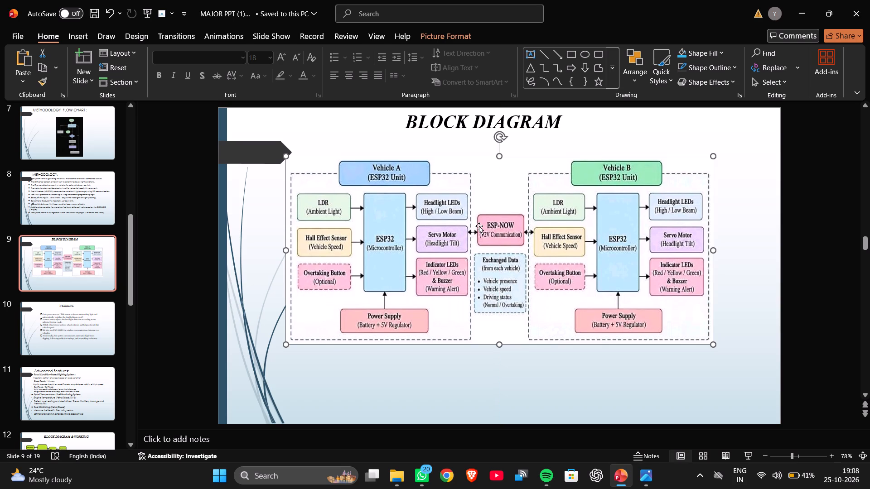
pyautogui.click(447, 392)
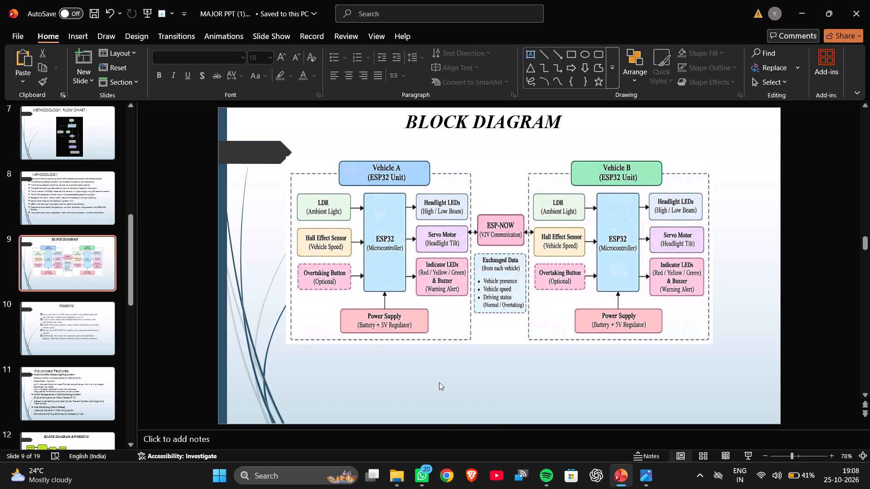
# Add a text box centred below the block diagram picture and enter F in it.
pyautogui.doubleClick(439, 382)
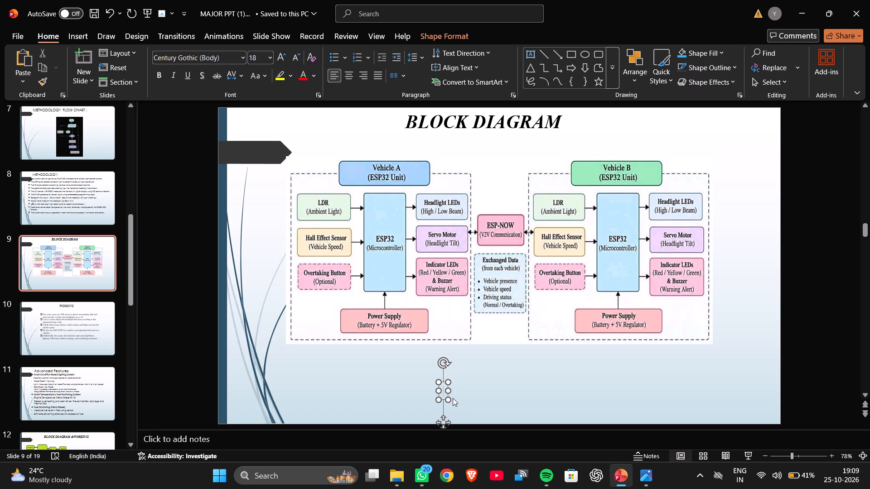
pyautogui.press('f')
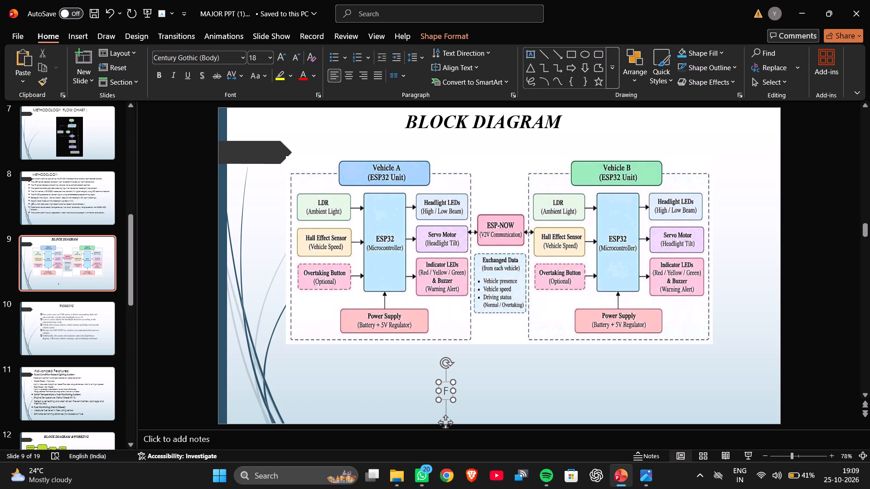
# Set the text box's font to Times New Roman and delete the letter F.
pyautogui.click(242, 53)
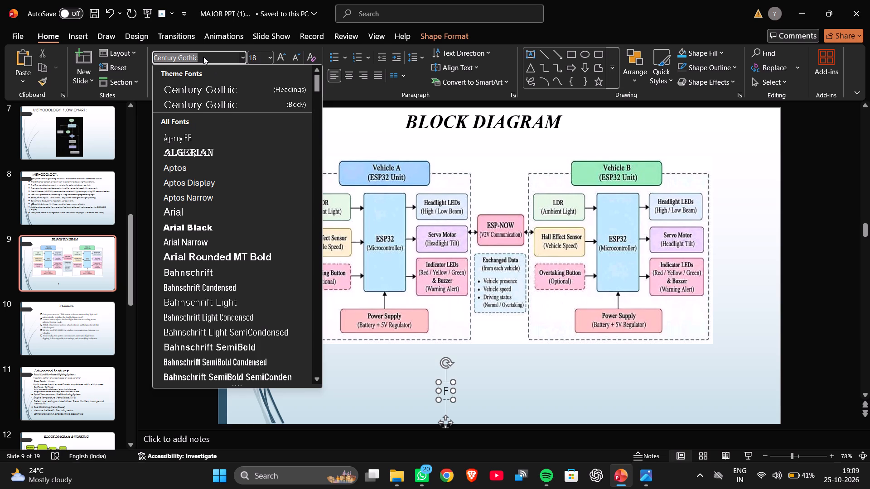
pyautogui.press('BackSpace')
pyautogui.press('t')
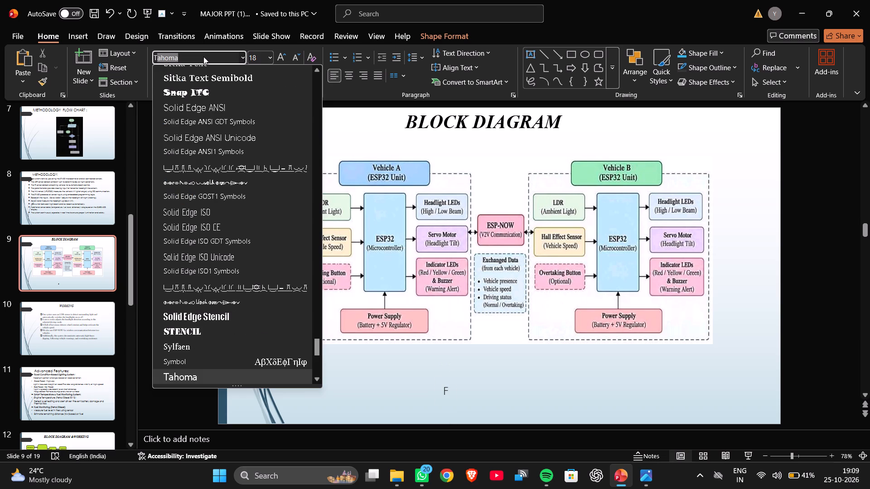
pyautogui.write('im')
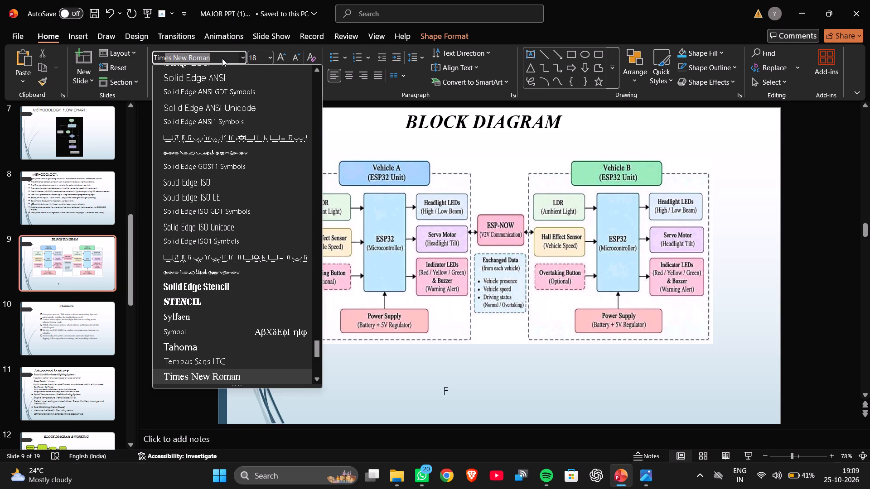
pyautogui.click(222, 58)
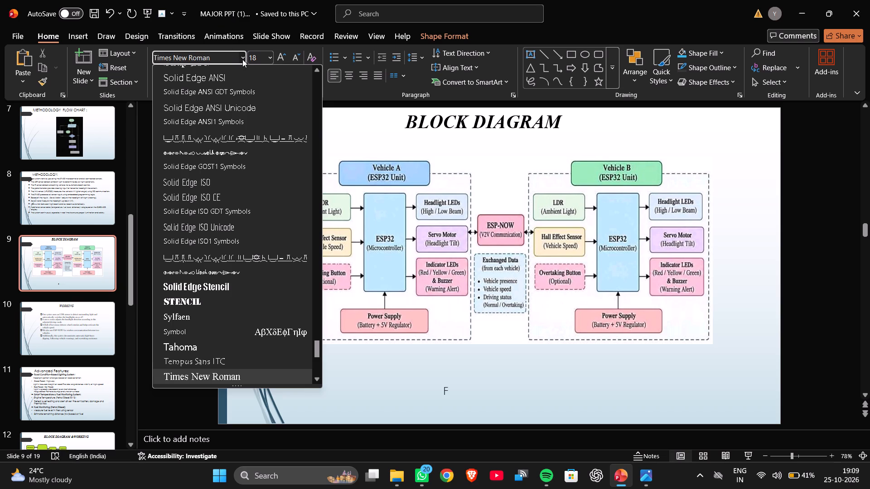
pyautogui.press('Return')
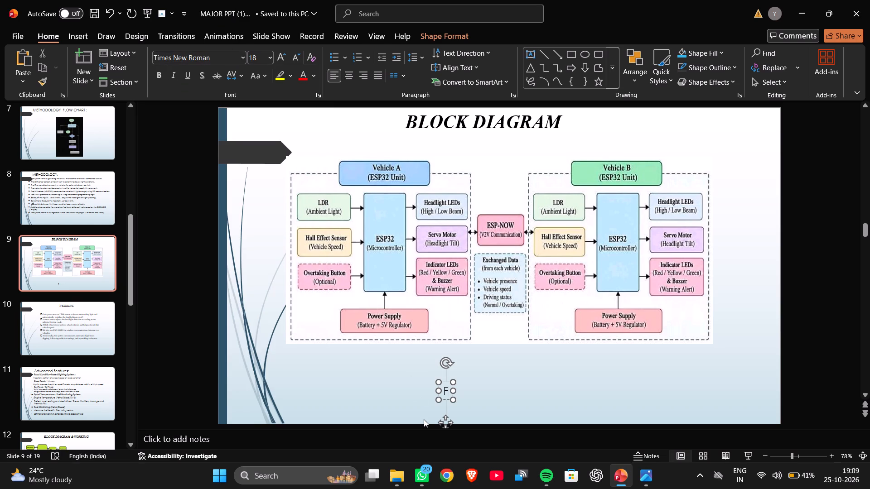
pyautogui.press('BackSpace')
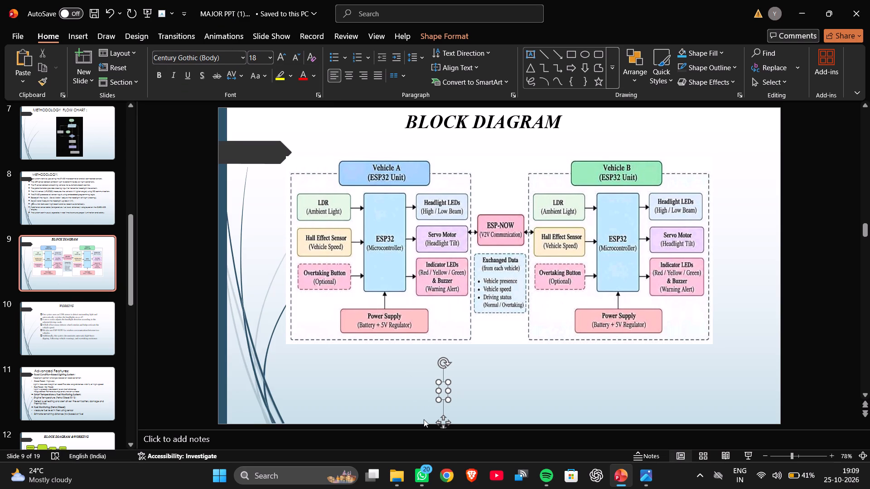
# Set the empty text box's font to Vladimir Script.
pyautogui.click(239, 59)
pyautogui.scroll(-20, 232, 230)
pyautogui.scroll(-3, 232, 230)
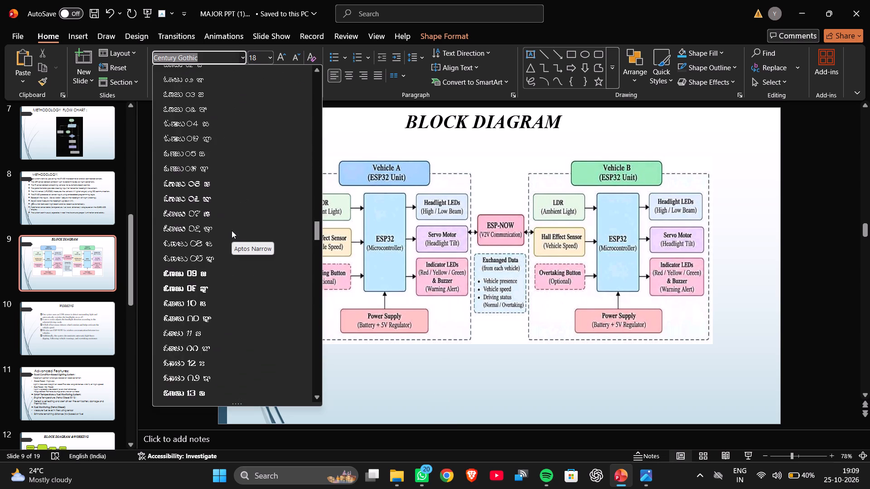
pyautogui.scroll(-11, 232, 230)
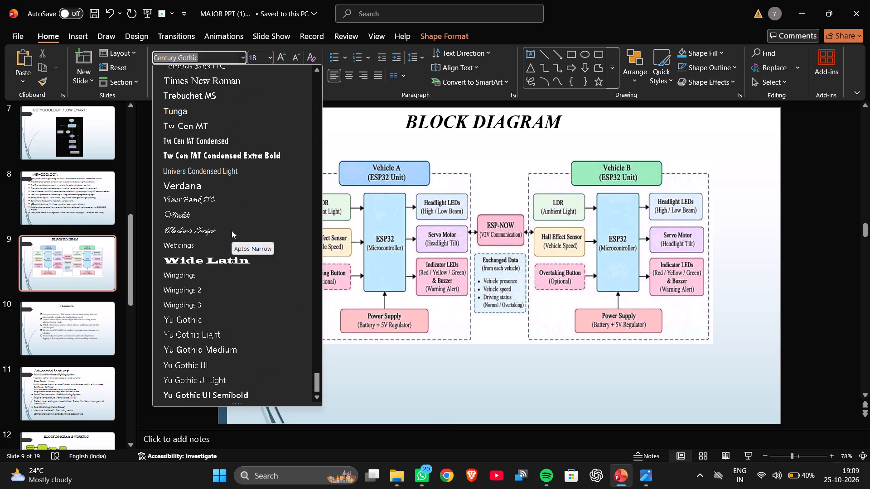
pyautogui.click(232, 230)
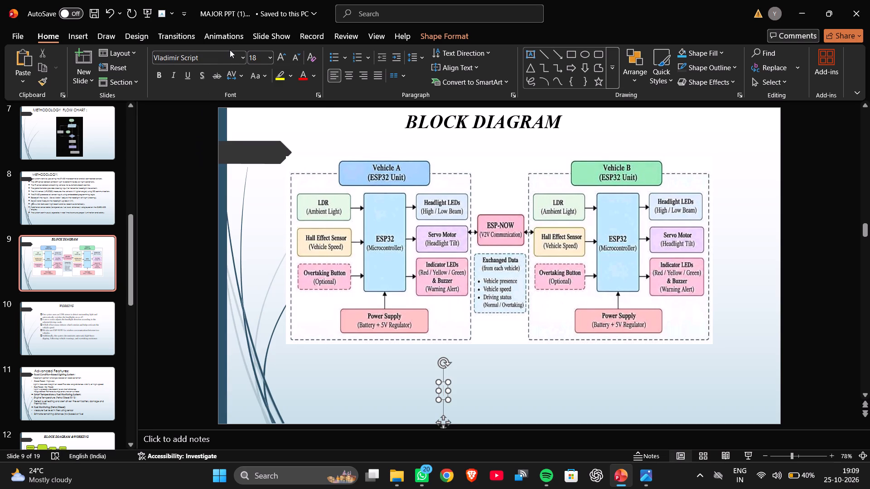
# Set the empty text box's font to Times New Roman.
pyautogui.click(230, 53)
pyautogui.click(241, 61)
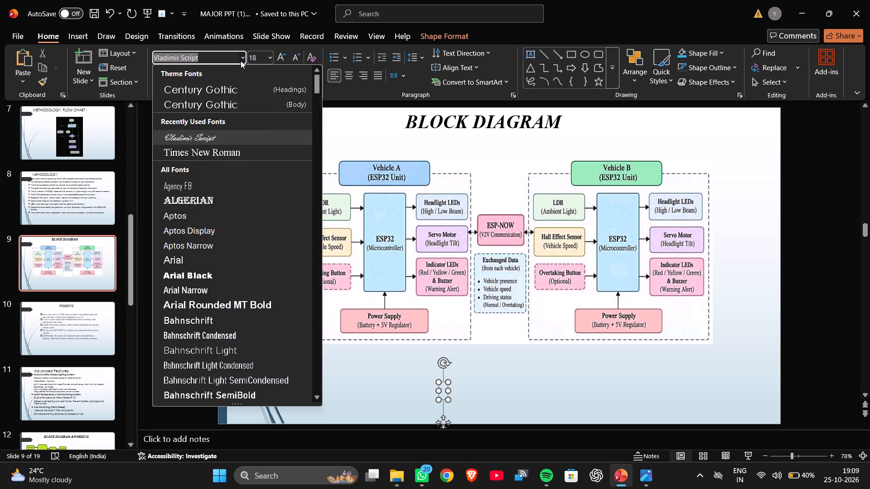
pyautogui.scroll(-8, 221, 159)
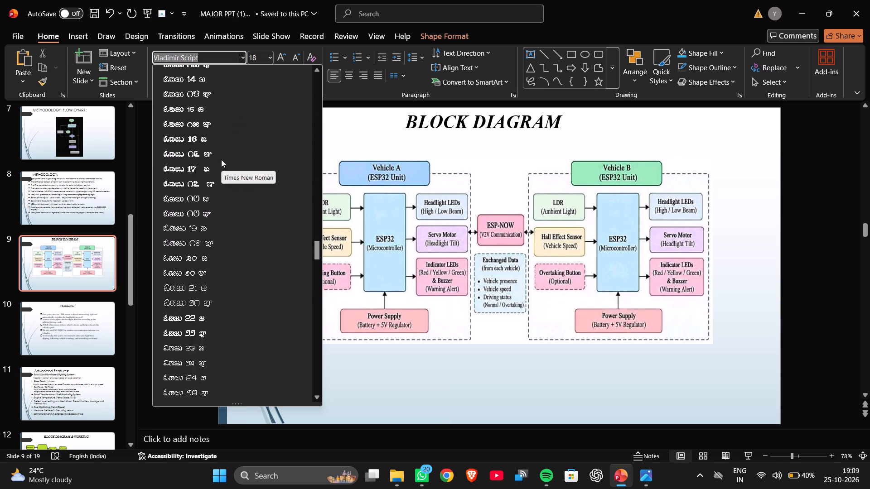
pyautogui.scroll(-8, 221, 159)
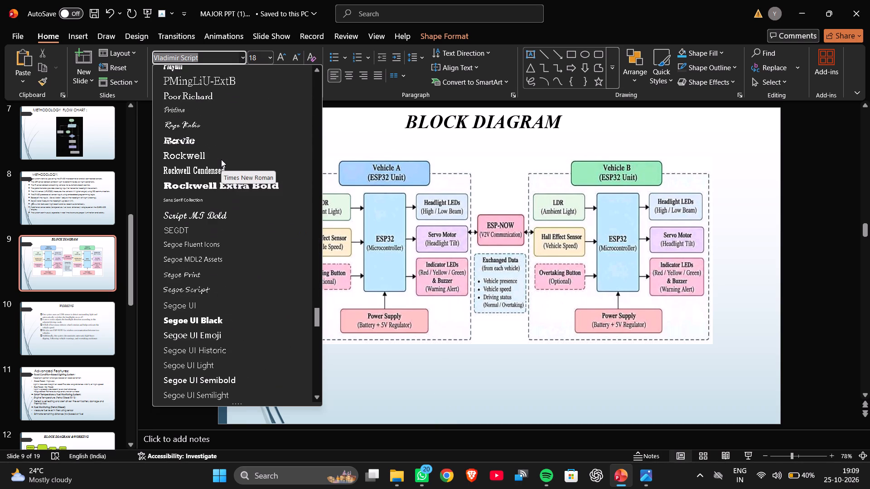
pyautogui.scroll(-5, 221, 159)
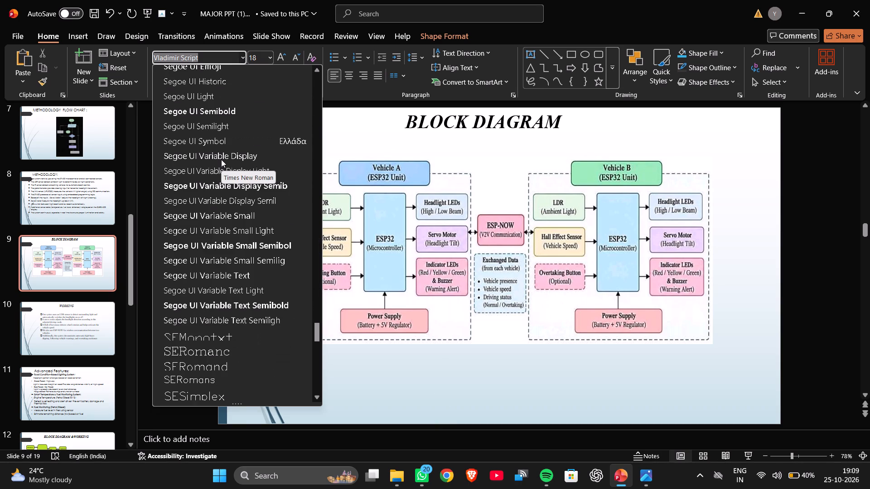
pyautogui.scroll(-2, 221, 159)
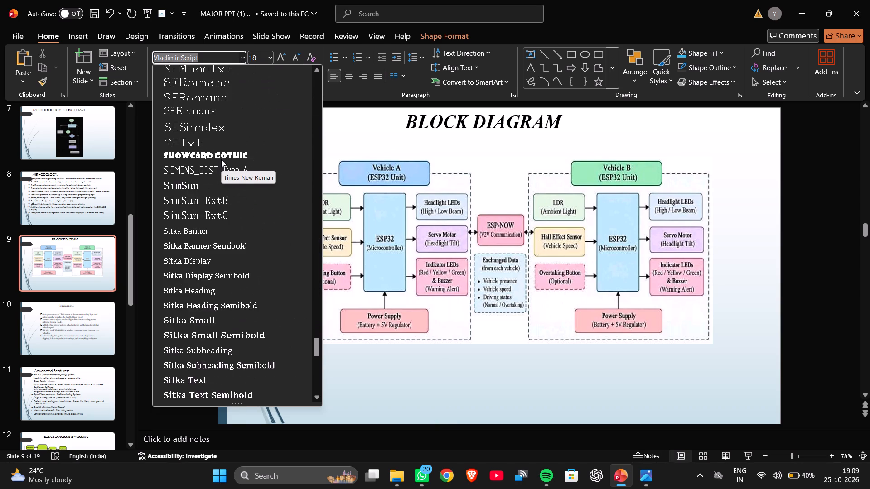
pyautogui.scroll(-2, 221, 159)
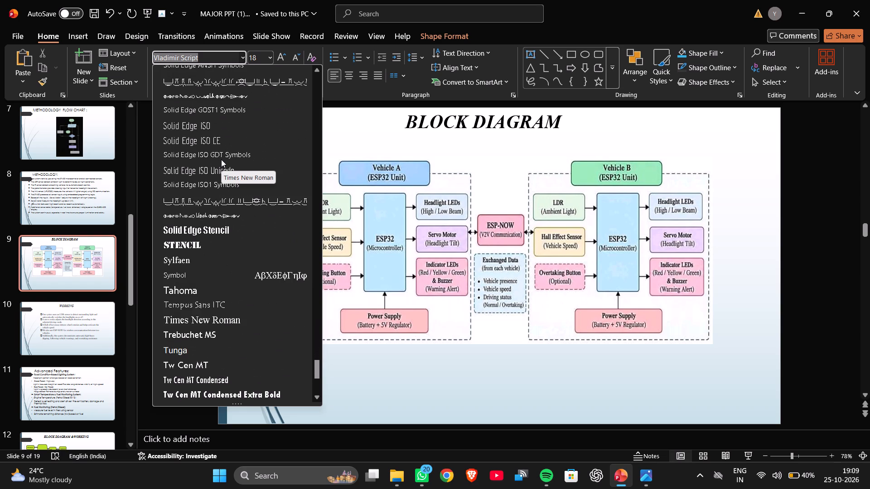
pyautogui.scroll(-2, 221, 159)
pyautogui.click(200, 321)
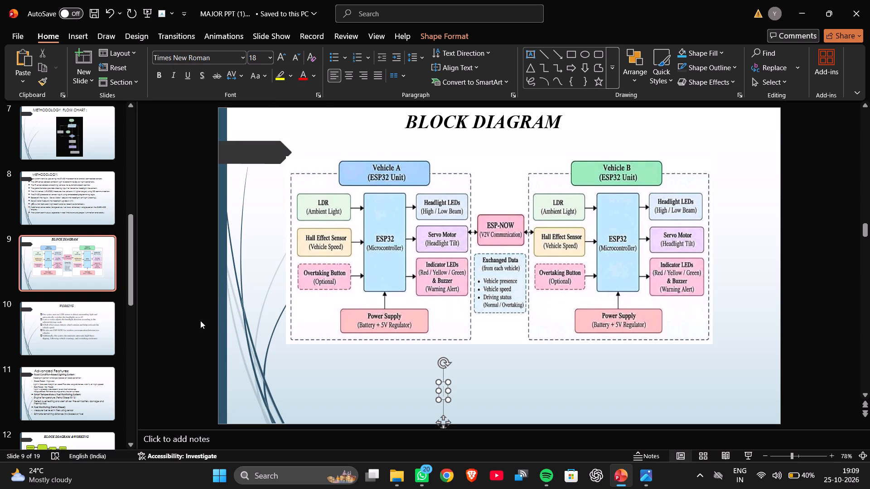
# Enter "Fig 1.1 Block diagram" as the start of the caption in the text box below the picture.
pyautogui.press('f')
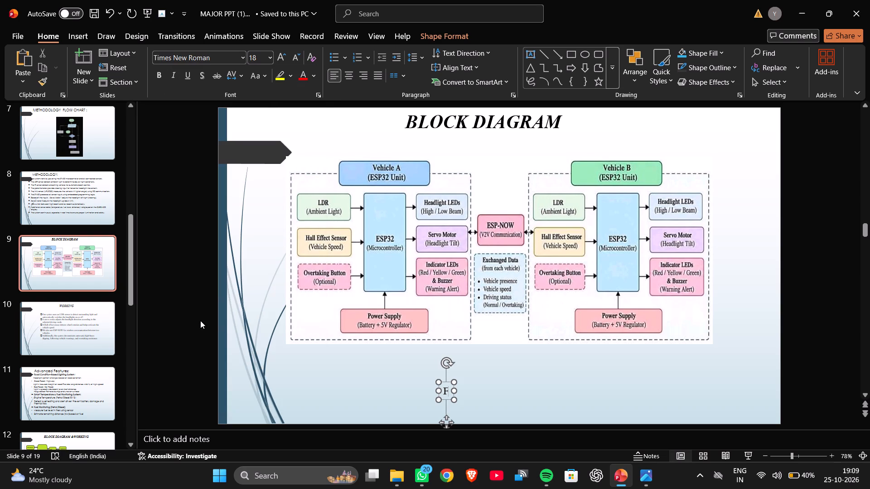
pyautogui.write('ig')
pyautogui.press('space')
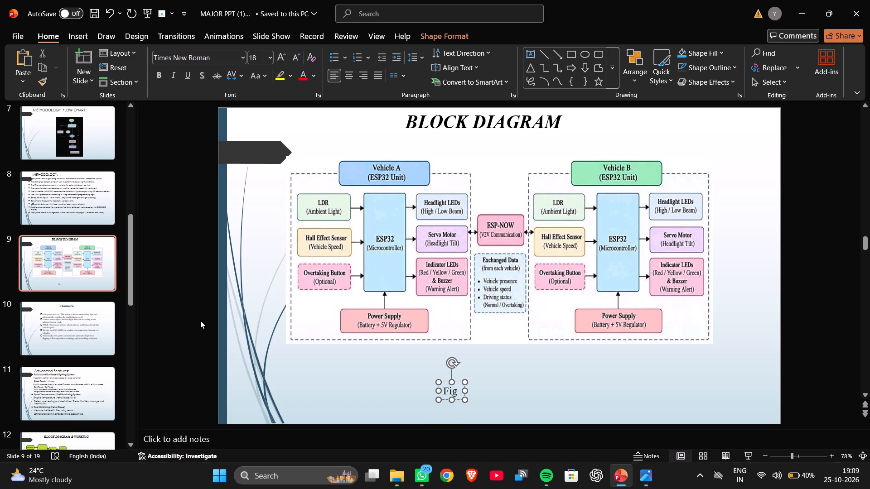
pyautogui.press('1')
pyautogui.write('.12')
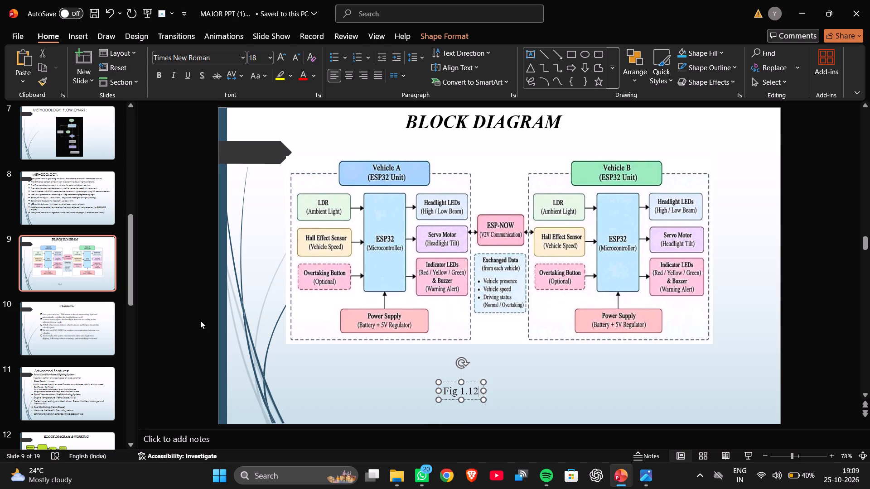
pyautogui.press('BackSpace')
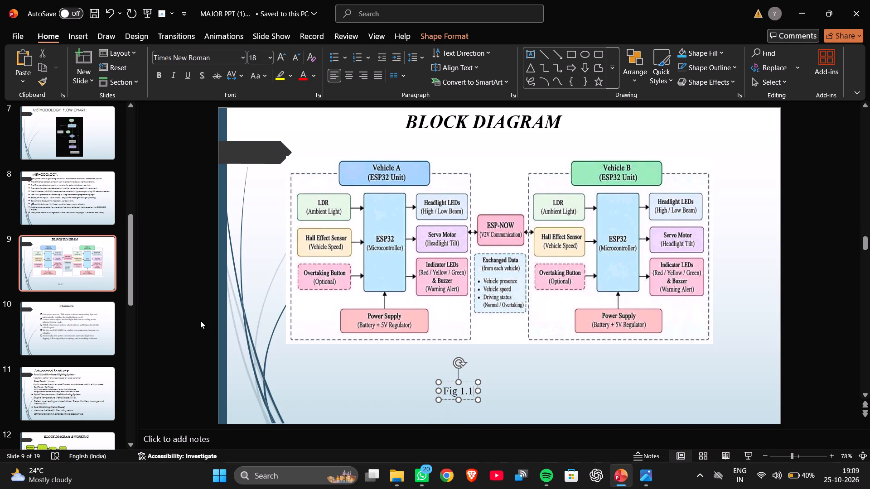
pyautogui.press('space')
pyautogui.hotkey('shift', 'b')
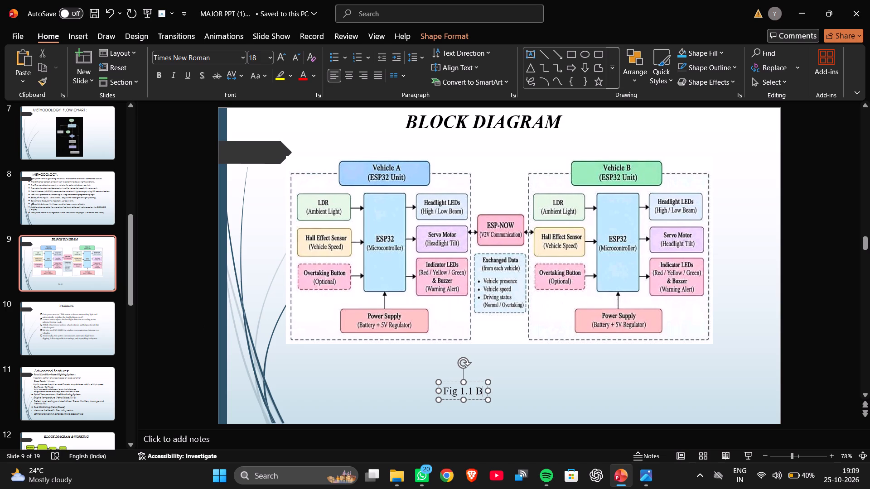
pyautogui.write('lo')
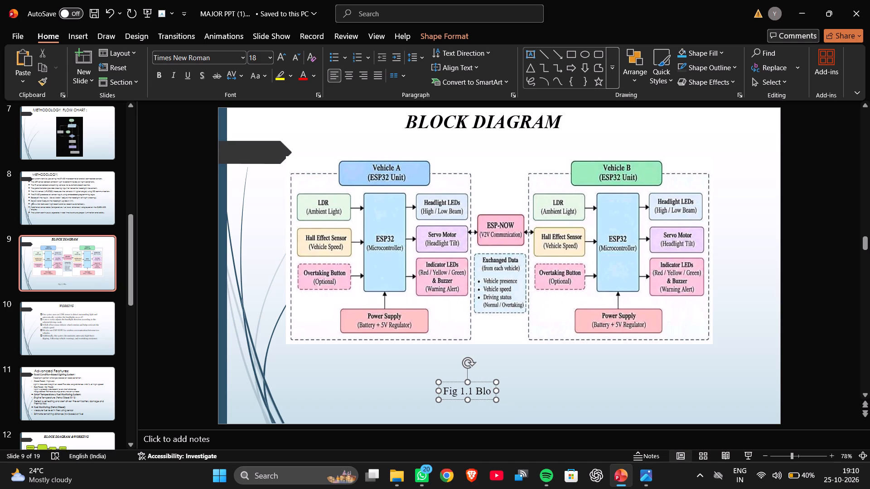
pyautogui.write('ck')
pyautogui.press('space')
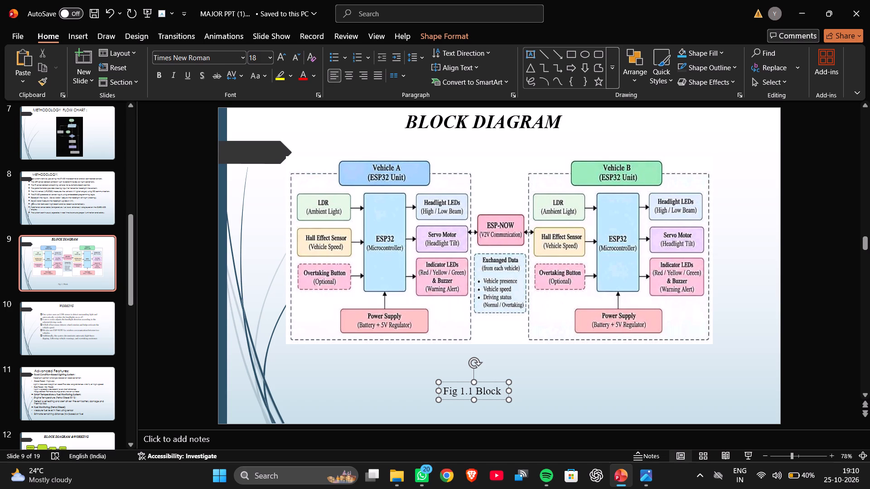
pyautogui.write('dai')
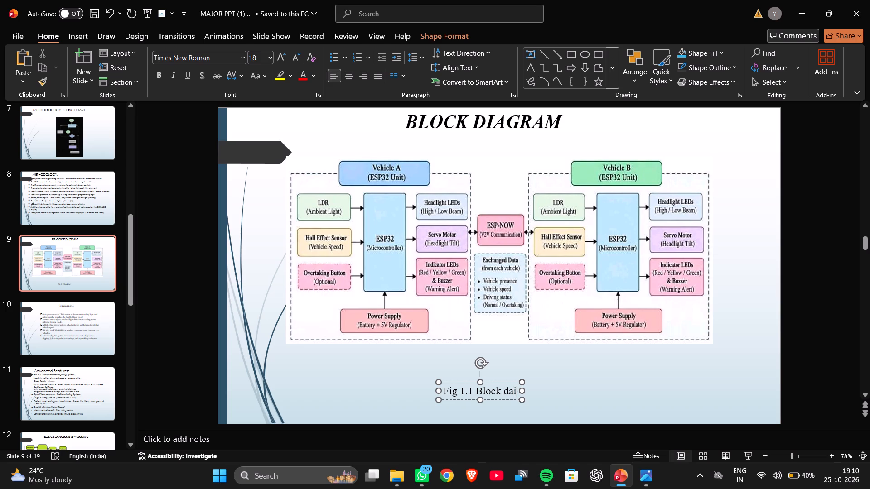
pyautogui.press('BackSpace')
pyautogui.press('BackSpace')
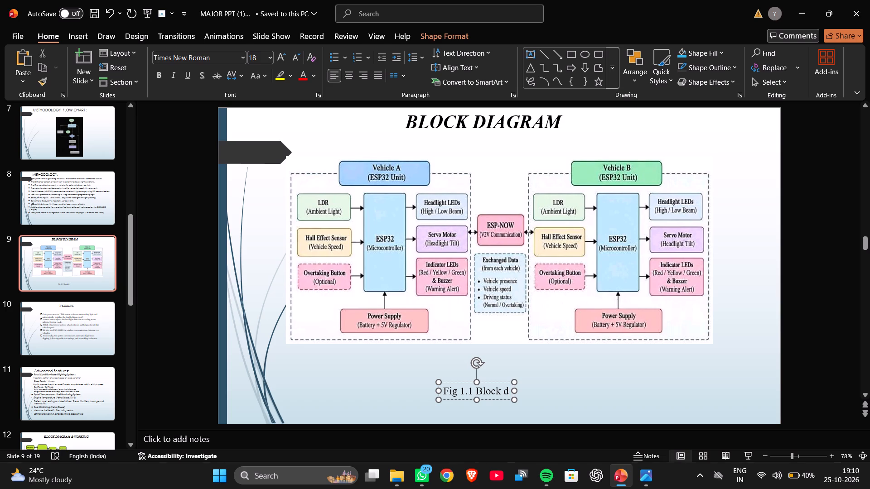
pyautogui.write('ia')
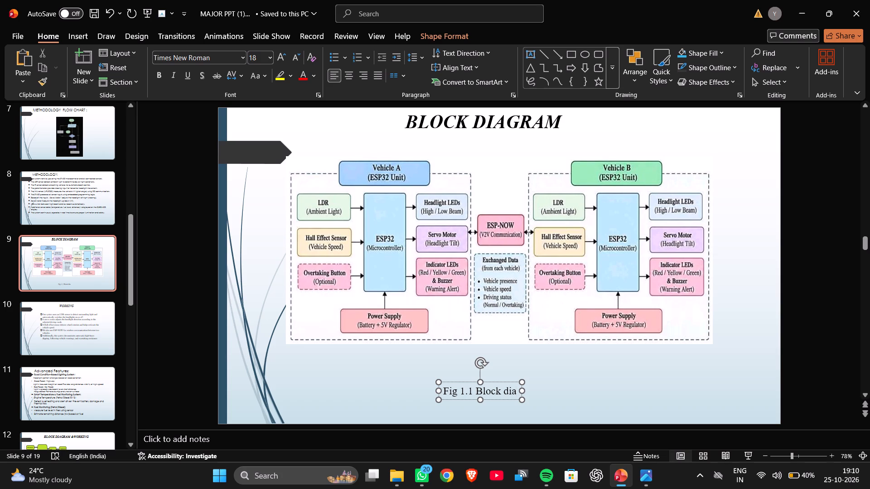
pyautogui.write('gram')
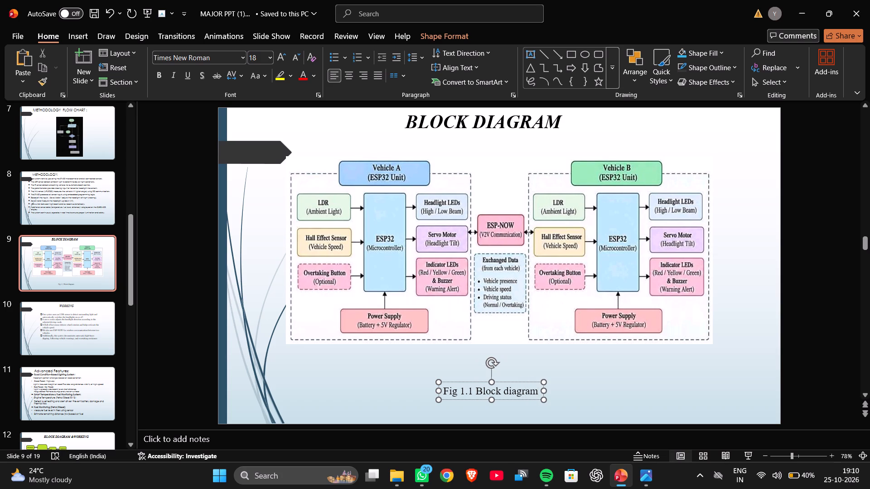
# Complete the caption by adding "of the proposed LUMO Drive system" after "Block diagram".
pyautogui.press('space')
pyautogui.write('for')
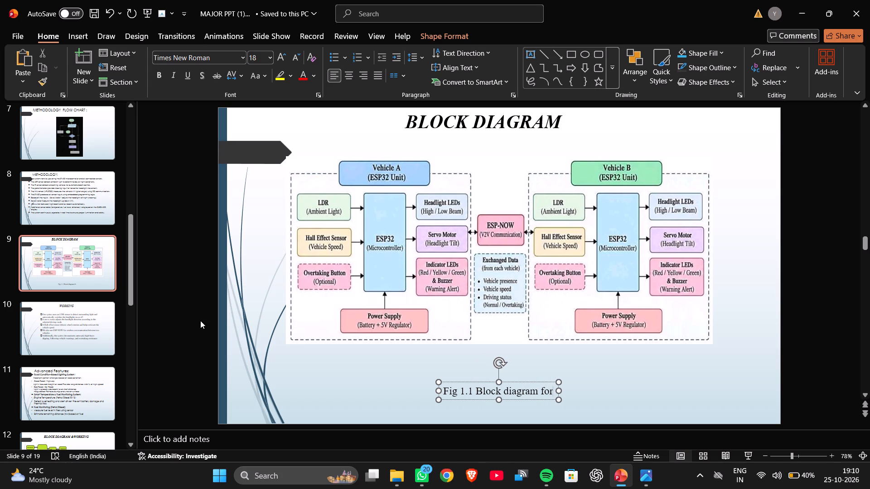
pyautogui.press('space')
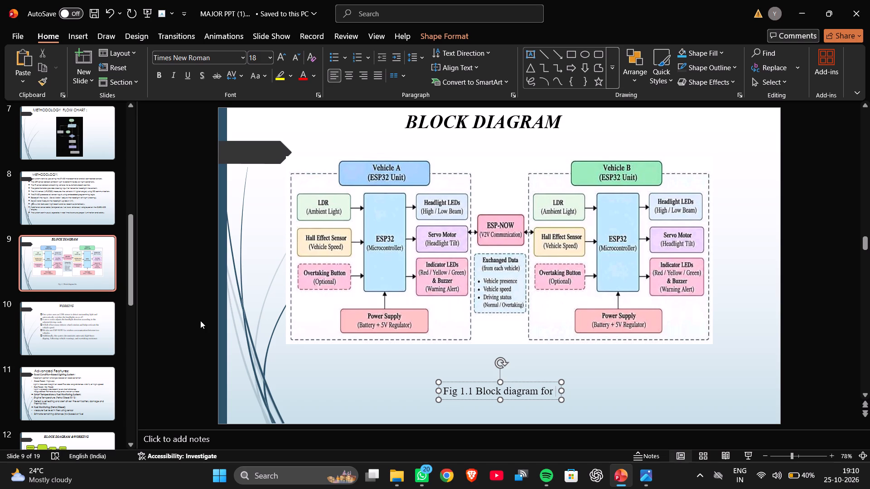
pyautogui.press('BackSpace')
pyautogui.press('BackSpace')
pyautogui.press('BackSpace')
pyautogui.press('BackSpace')
pyautogui.write('of')
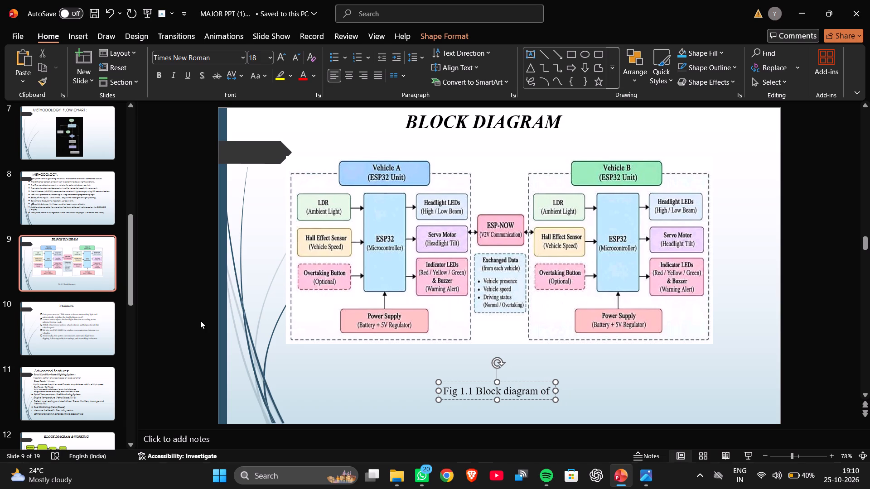
pyautogui.press('space')
pyautogui.write('the')
pyautogui.press('space')
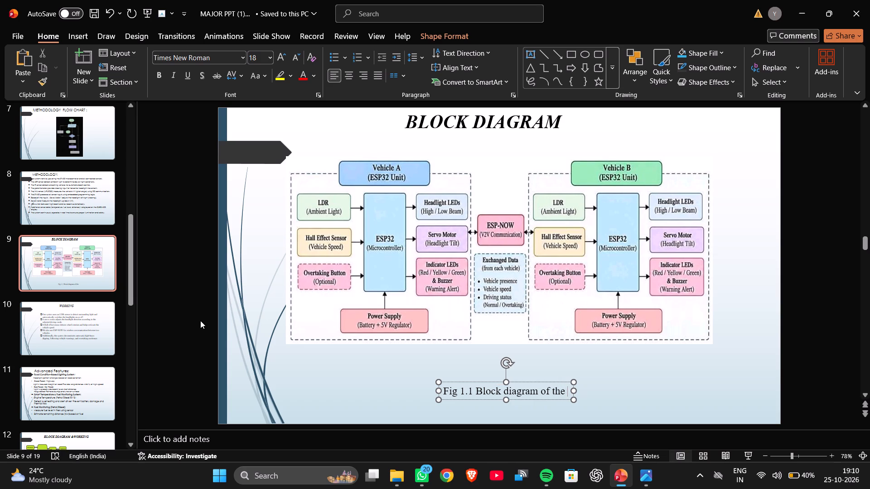
pyautogui.write('proposed')
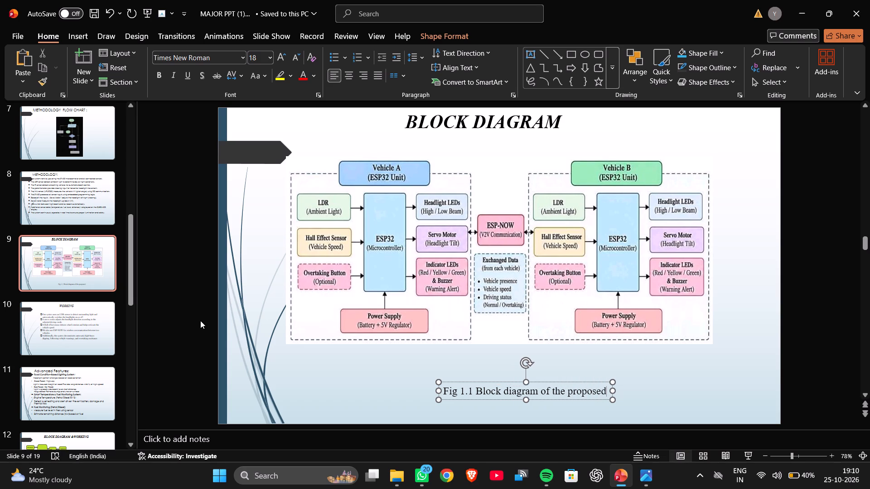
pyautogui.press('space')
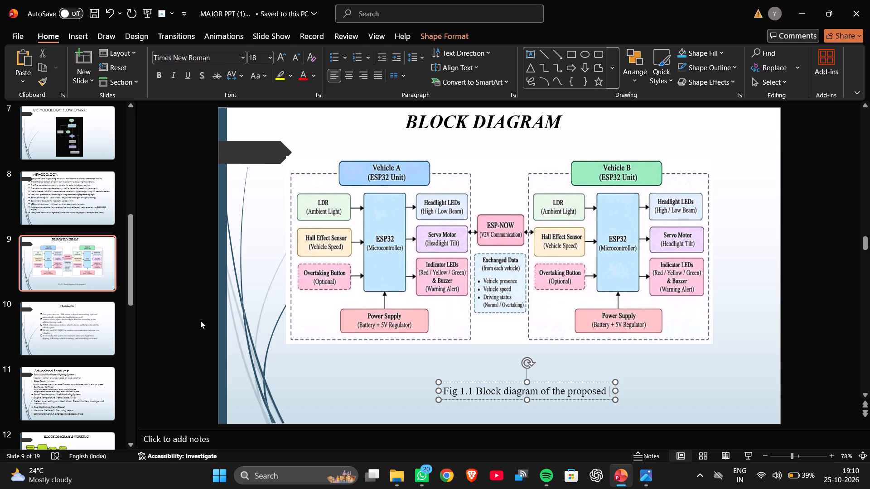
pyautogui.write('LUMO')
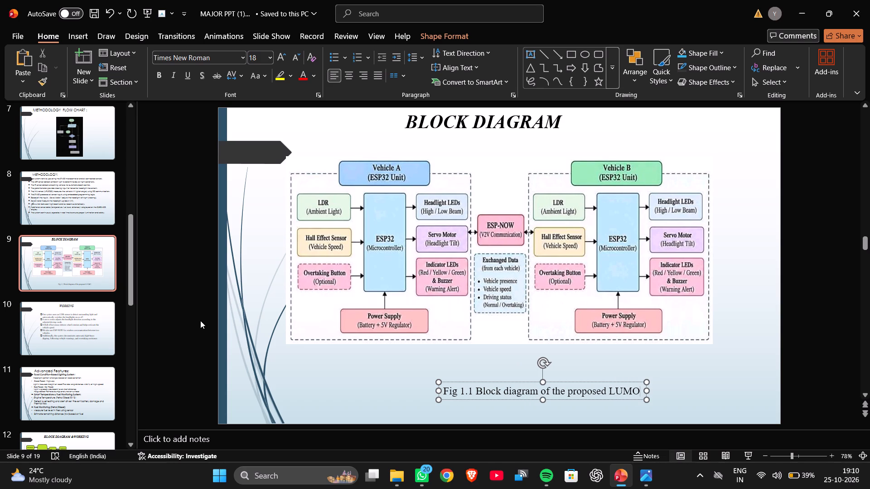
pyautogui.press('space')
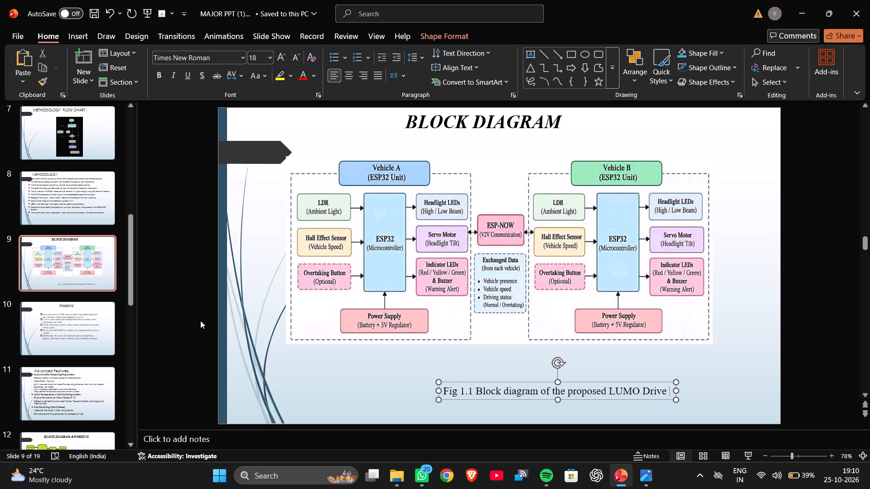
pyautogui.write('system')
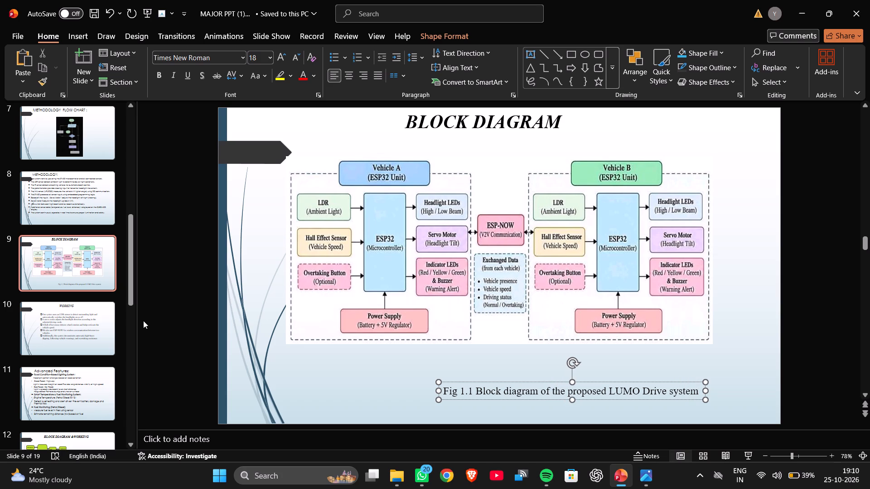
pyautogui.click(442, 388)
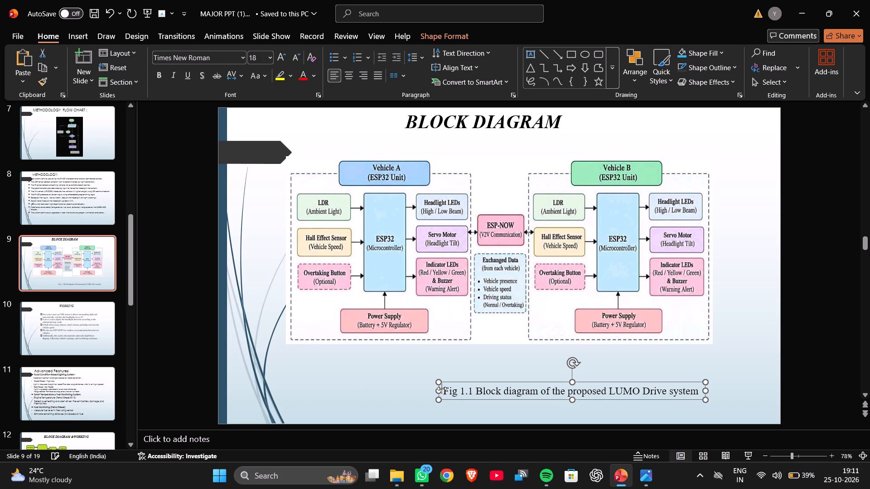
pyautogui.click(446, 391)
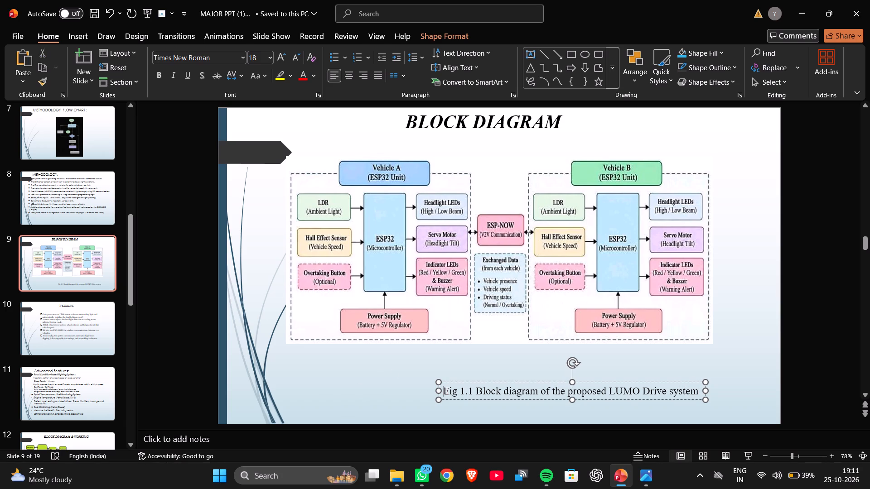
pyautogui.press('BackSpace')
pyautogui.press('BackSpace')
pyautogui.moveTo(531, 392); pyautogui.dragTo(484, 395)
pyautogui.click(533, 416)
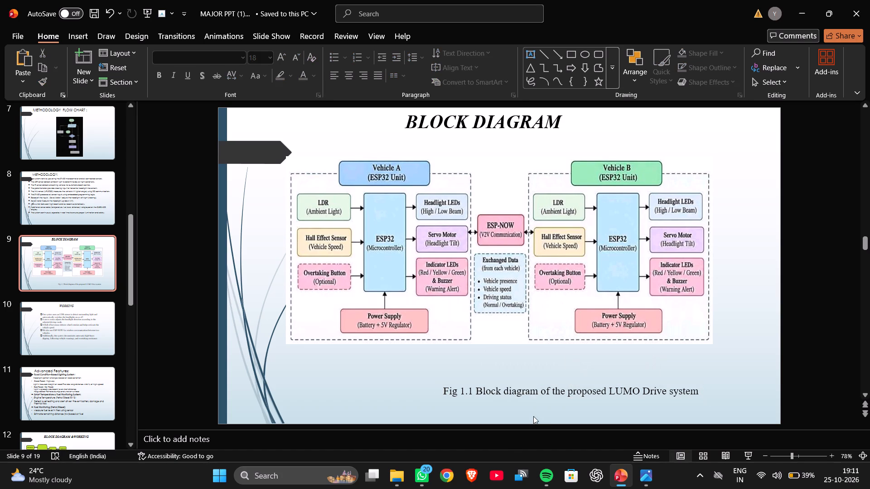
# Move the Fig 1.1 caption so it is centred just below the block diagram picture, and deselect it.
pyautogui.click(564, 394)
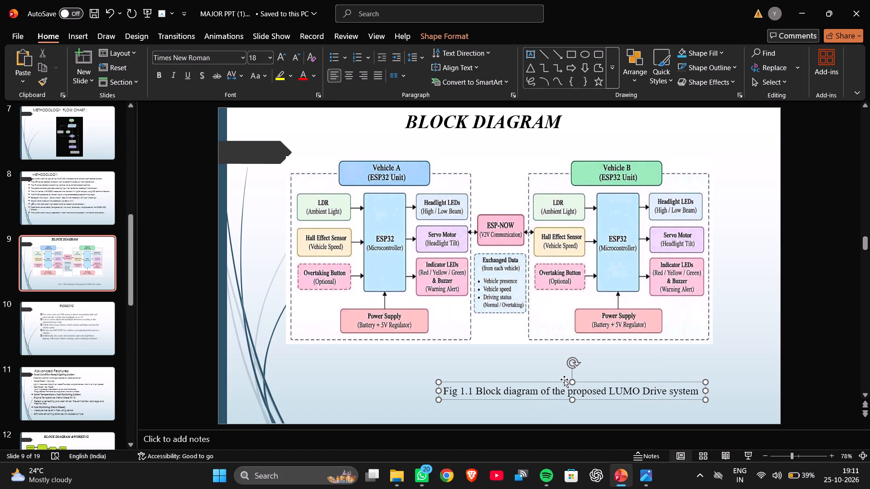
pyautogui.moveTo(564, 380); pyautogui.dragTo(509, 374)
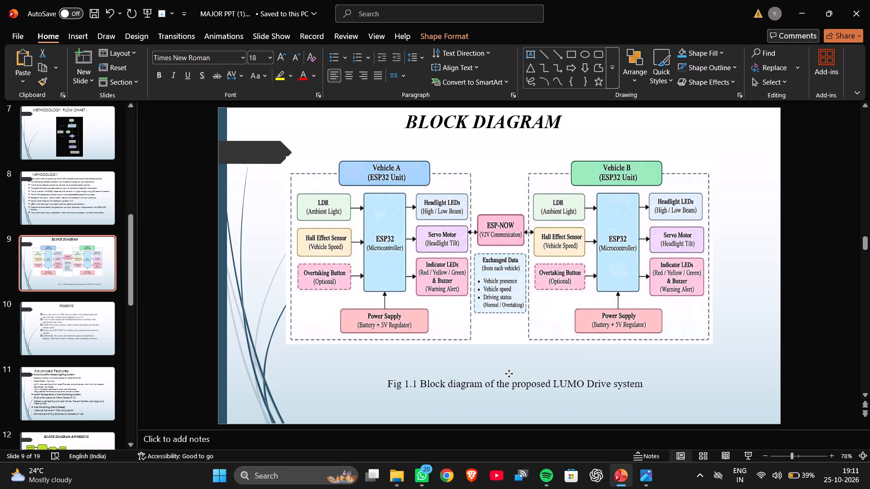
pyautogui.moveTo(509, 374); pyautogui.dragTo(504, 375)
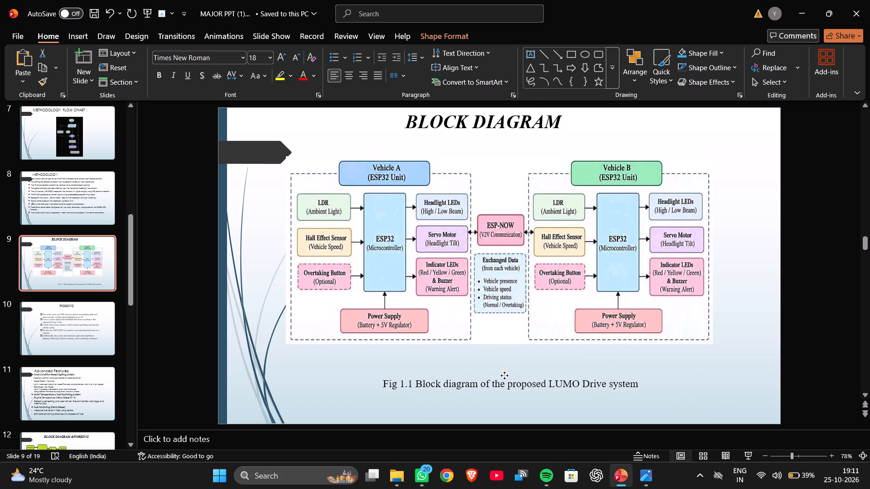
pyautogui.moveTo(504, 375); pyautogui.dragTo(501, 377)
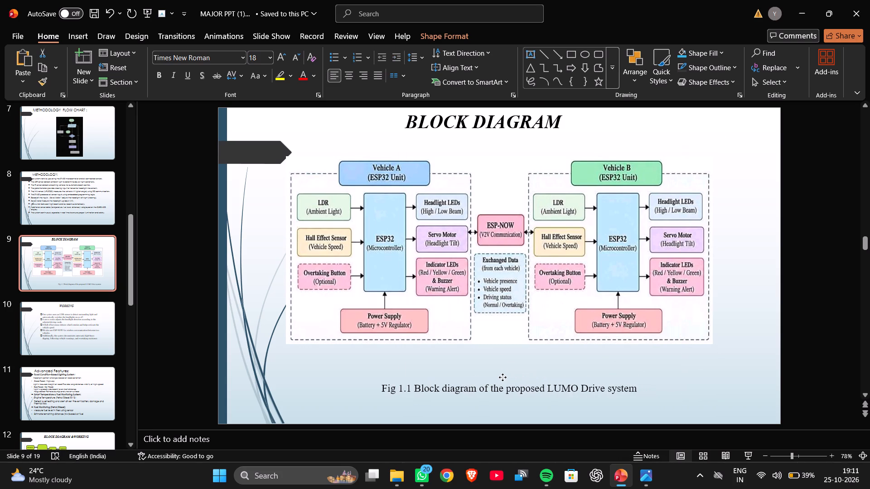
pyautogui.moveTo(501, 377); pyautogui.dragTo(497, 377)
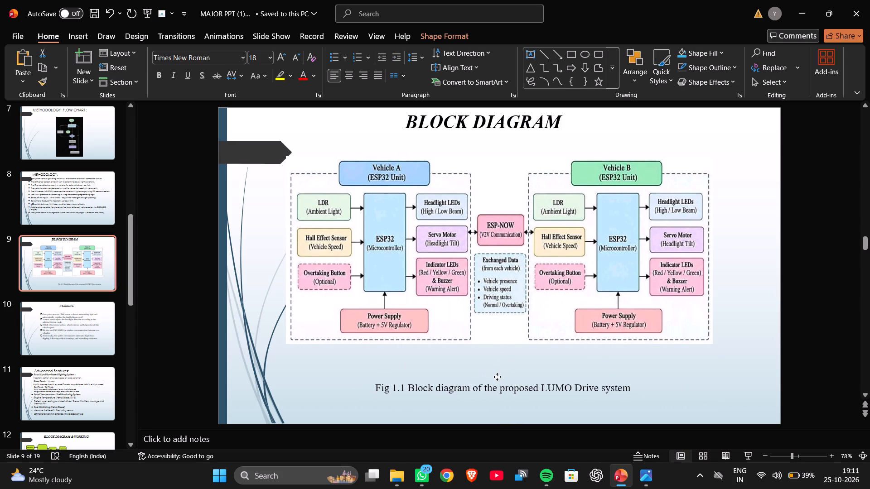
pyautogui.moveTo(497, 377); pyautogui.dragTo(492, 364)
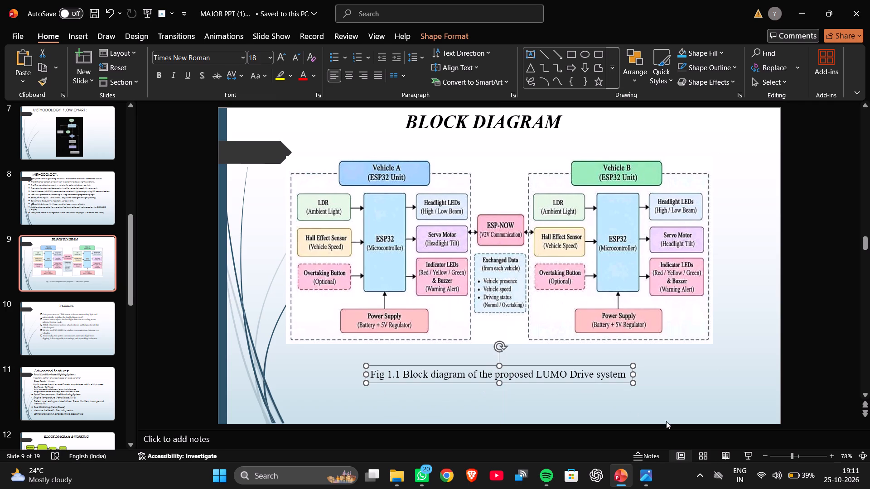
pyautogui.click(697, 388)
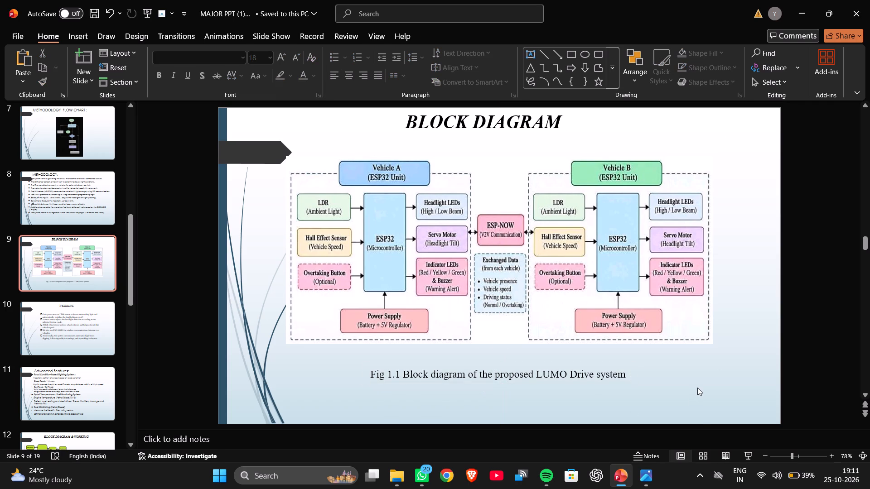
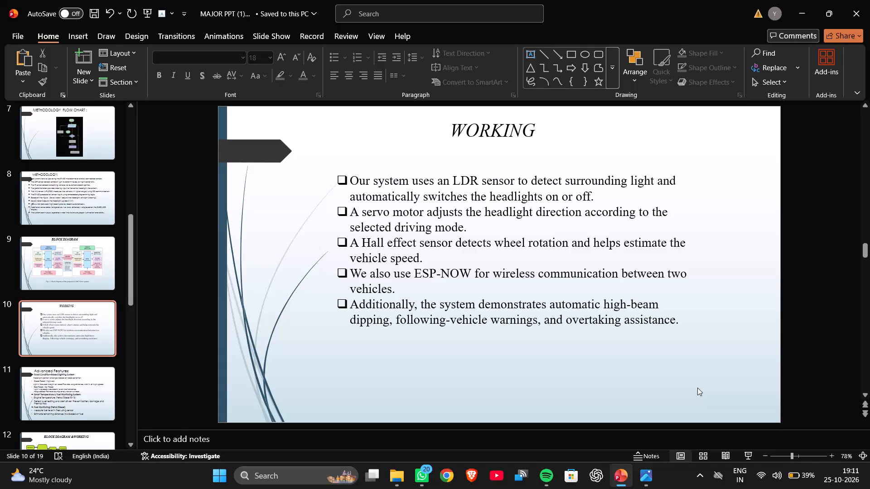
# On the Tools and Techniques slide, add "development B" after "ESP32" in the first Hardware Tools entry.
pyautogui.press('Down')
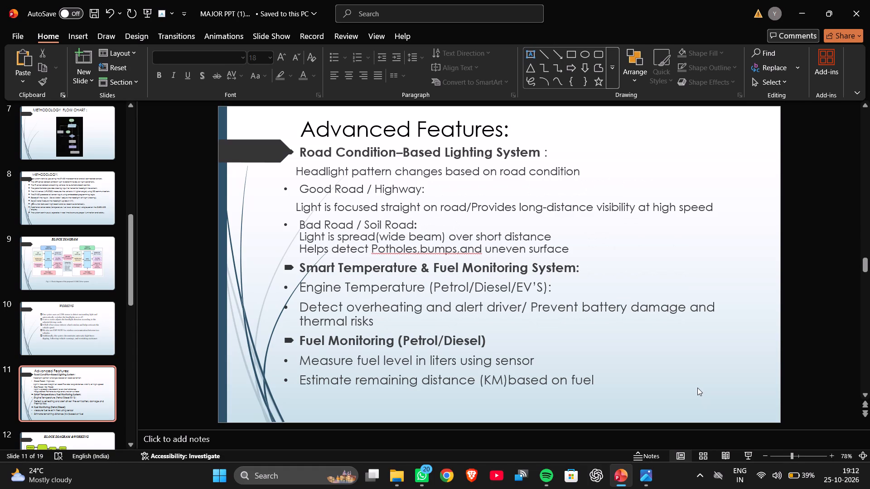
pyautogui.press('Down')
pyautogui.press('Down')
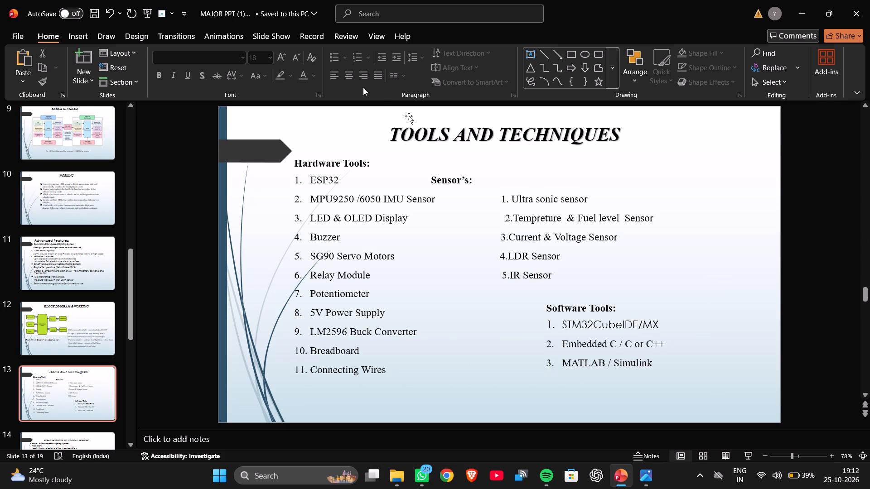
pyautogui.click(343, 182)
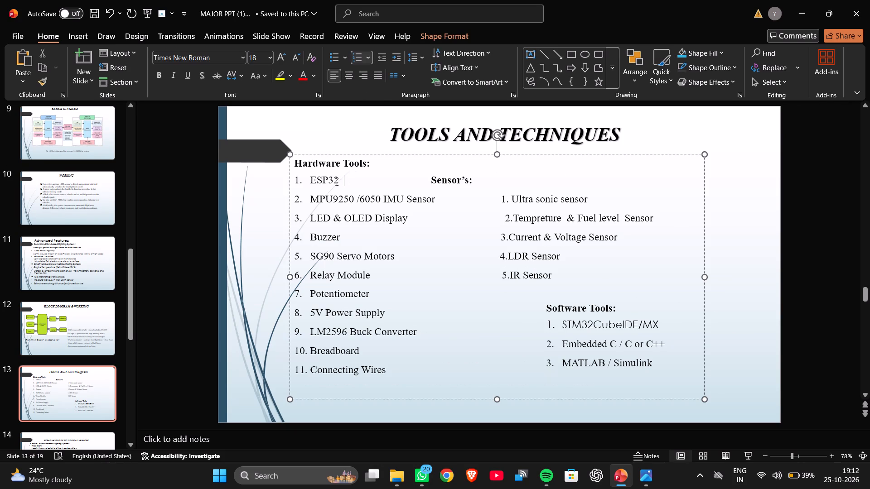
pyautogui.click(336, 182)
pyautogui.press('space')
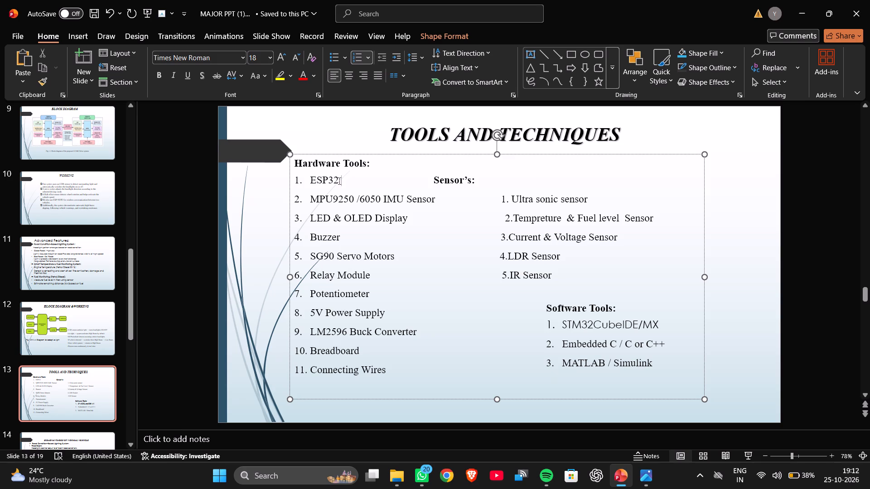
pyautogui.write('de')
pyautogui.write('velop')
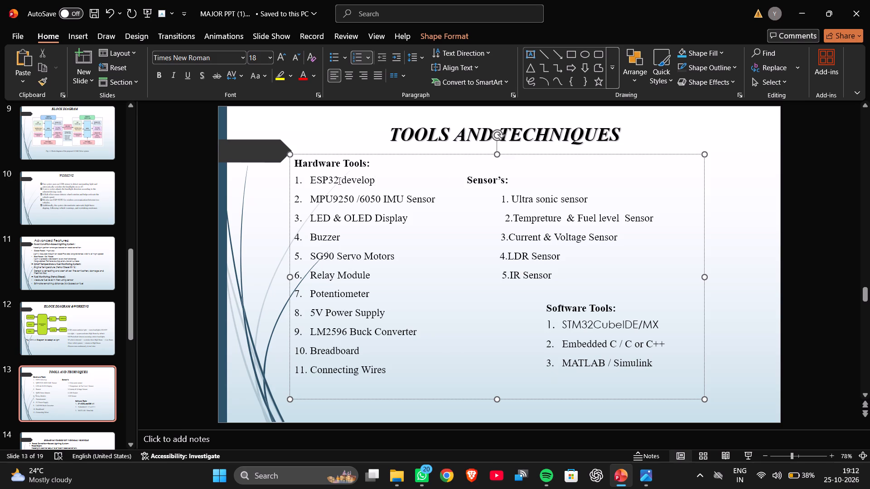
pyautogui.write('ment')
pyautogui.press('space')
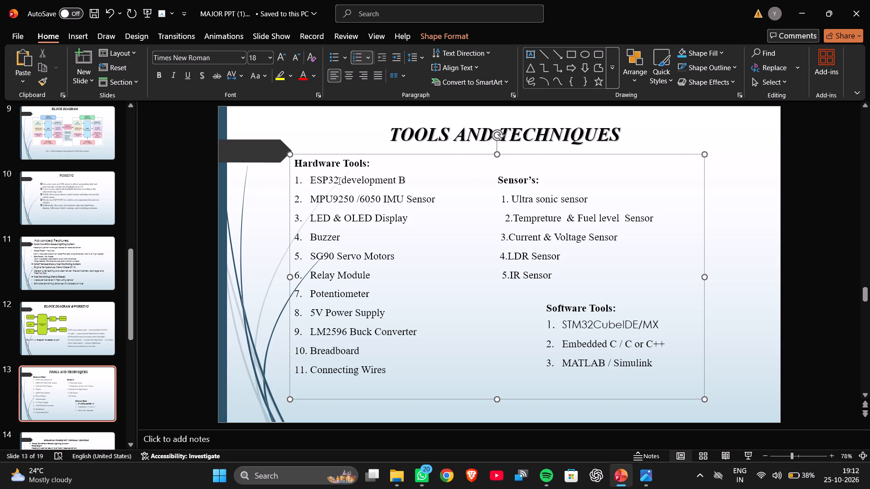
# Capitalise the first letter of "development" in the ESP32 entry.
pyautogui.click(349, 183)
pyautogui.press('Left')
pyautogui.press('BackSpace')
pyautogui.press('d')
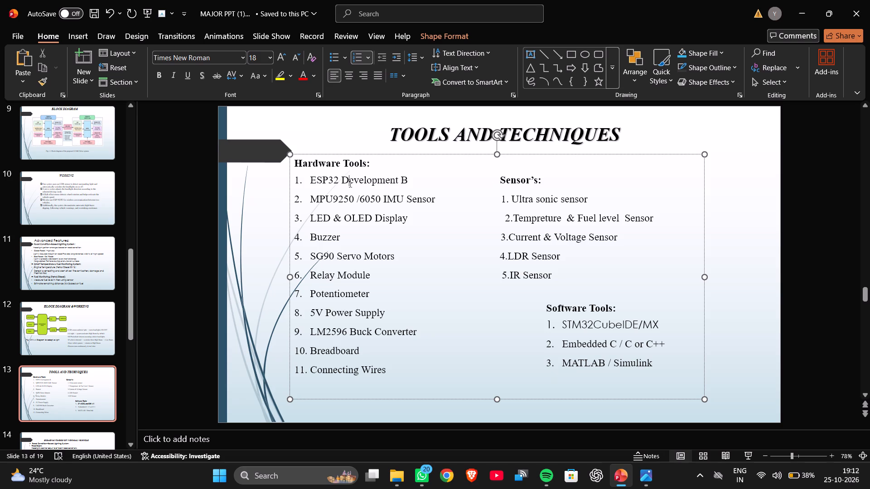
# Complete the last word of the first hardware entry so it reads "ESP32 Development Board".
pyautogui.press('Right')
pyautogui.press('Right')
pyautogui.press('Right')
pyautogui.press('Right')
pyautogui.press('Right')
pyautogui.press('Right')
pyautogui.press('Right')
pyautogui.press('Right')
pyautogui.press('Right')
pyautogui.press('Right')
pyautogui.press('Right')
pyautogui.press('Right')
pyautogui.write('oae')
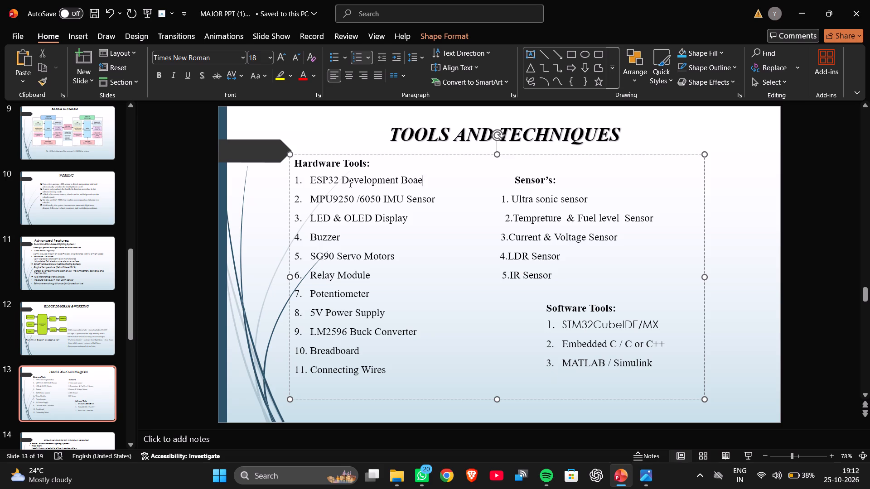
pyautogui.press('BackSpace')
pyautogui.write('rd')
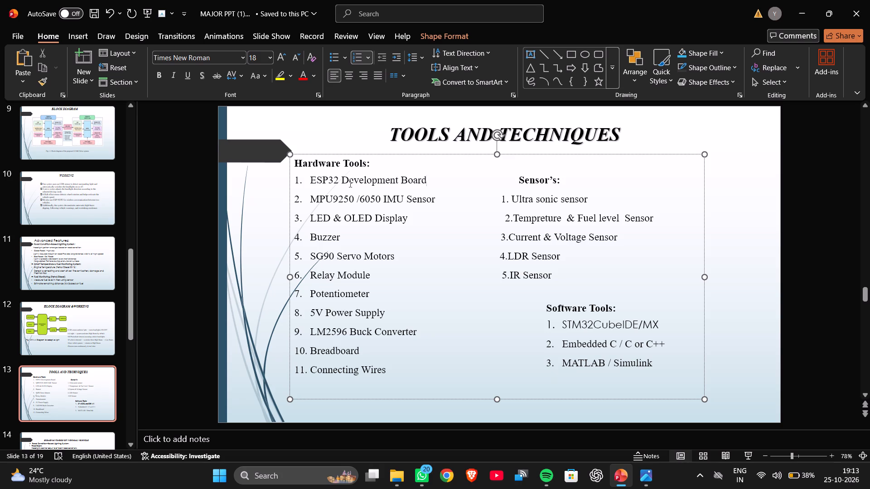
# Delete the text "MPU9250 /6050 IMU Sensor" from the second Hardware Tools entry, keeping its number and the sensor text on the same line.
pyautogui.press('Down')
pyautogui.press('Right')
pyautogui.press('Right')
pyautogui.press('BackSpace')
pyautogui.press('BackSpace')
pyautogui.press('BackSpace')
pyautogui.press('BackSpace')
pyautogui.press('BackSpace')
pyautogui.press('BackSpace')
pyautogui.press('BackSpace')
pyautogui.press('BackSpace')
pyautogui.press('BackSpace')
pyautogui.press('BackSpace')
pyautogui.press('BackSpace')
pyautogui.press('BackSpace')
pyautogui.press('BackSpace')
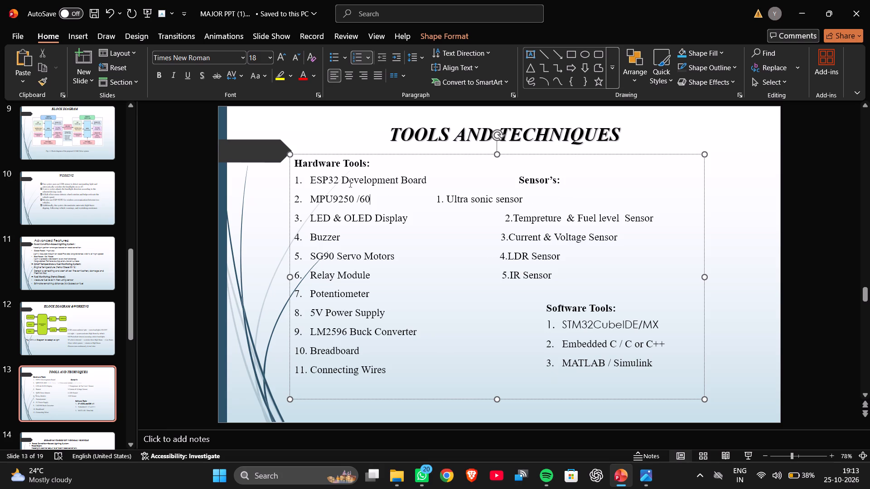
pyautogui.press('BackSpace')
pyautogui.press('BackSpace')
pyautogui.press('BackSpace')
pyautogui.press('BackSpace')
pyautogui.press('BackSpace')
pyautogui.press('BackSpace')
pyautogui.press('BackSpace')
pyautogui.press('BackSpace')
pyautogui.press('BackSpace')
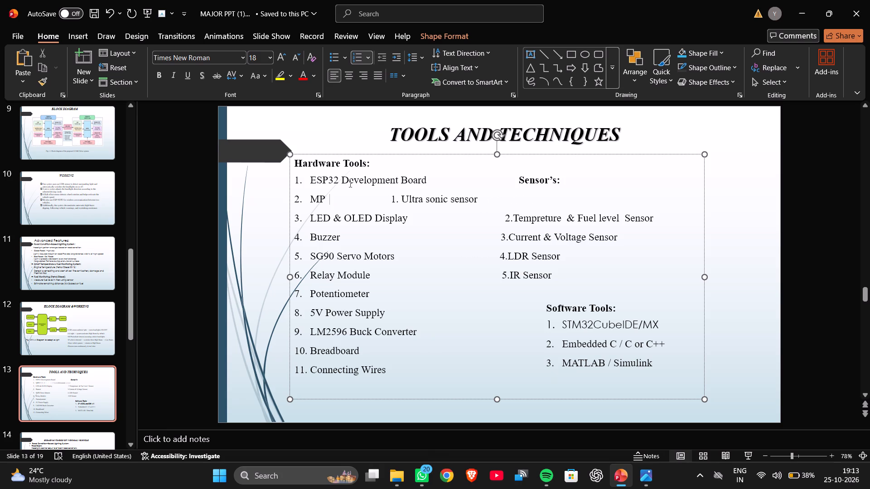
pyautogui.press('BackSpace')
pyautogui.press('BackSpace')
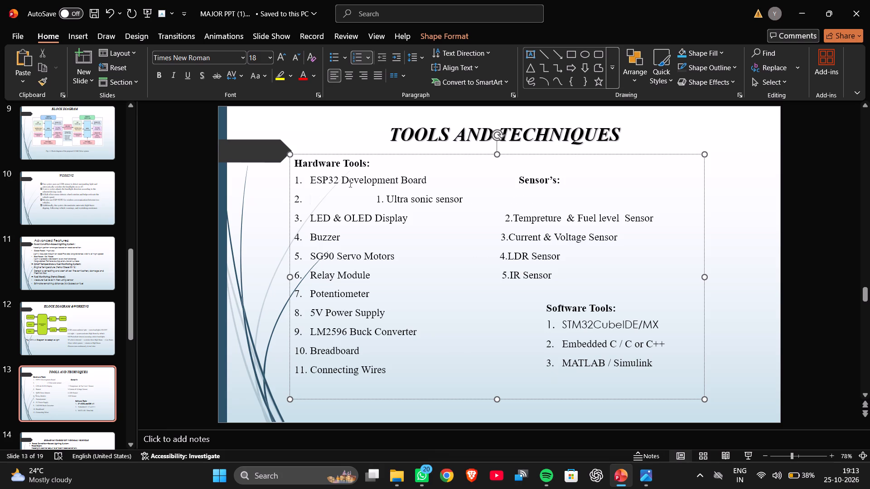
# Enter "Light Depen" as the start of the new second Hardware Tools entry.
pyautogui.press('i')
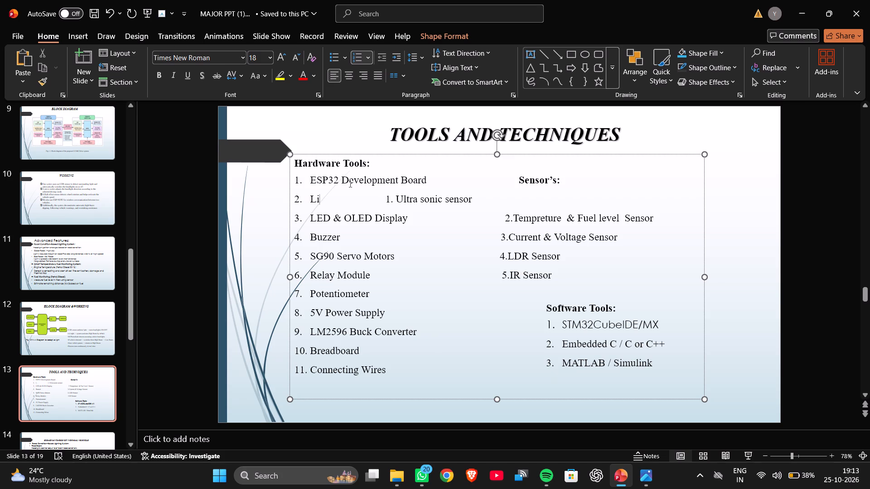
pyautogui.press('g')
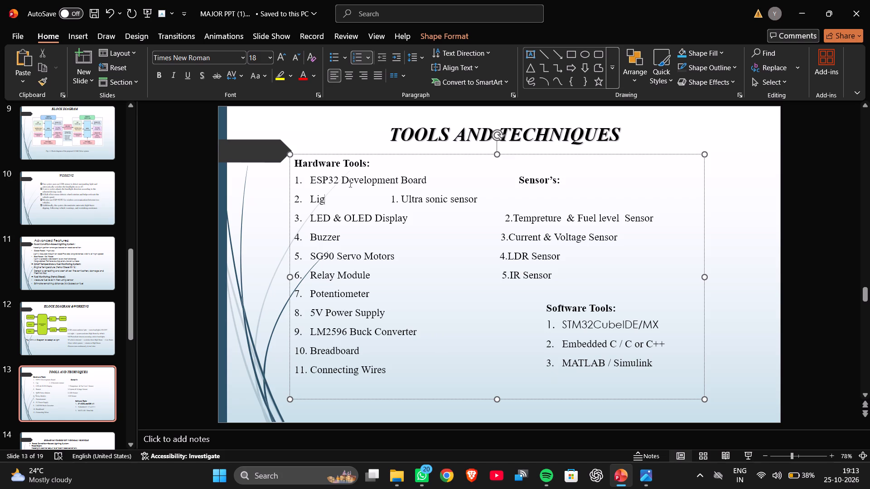
pyautogui.write('ht')
pyautogui.press('space')
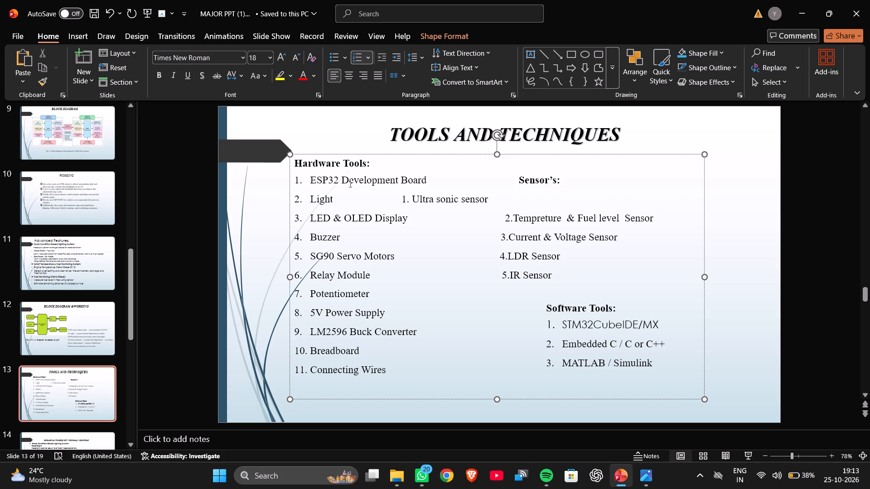
pyautogui.press('e')
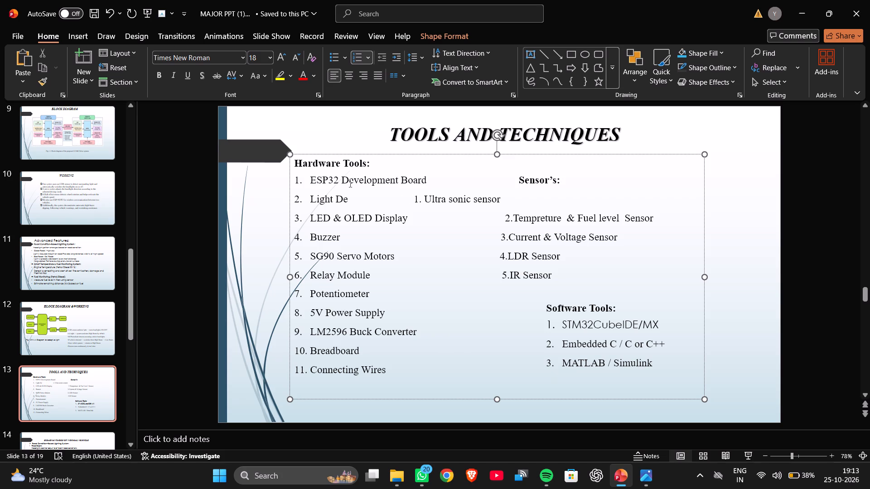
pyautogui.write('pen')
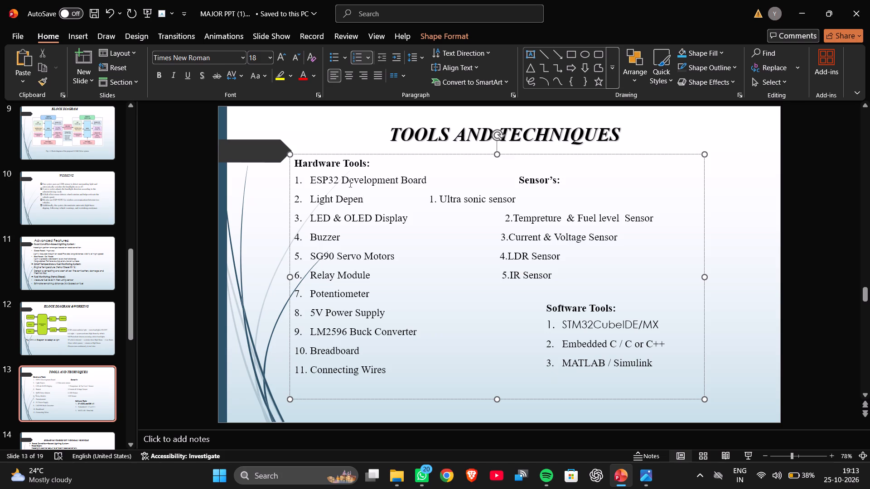
# Continue the second Hardware Tools entry so it reads "Light Dependent Resistor(", with an opening bracket after the last word.
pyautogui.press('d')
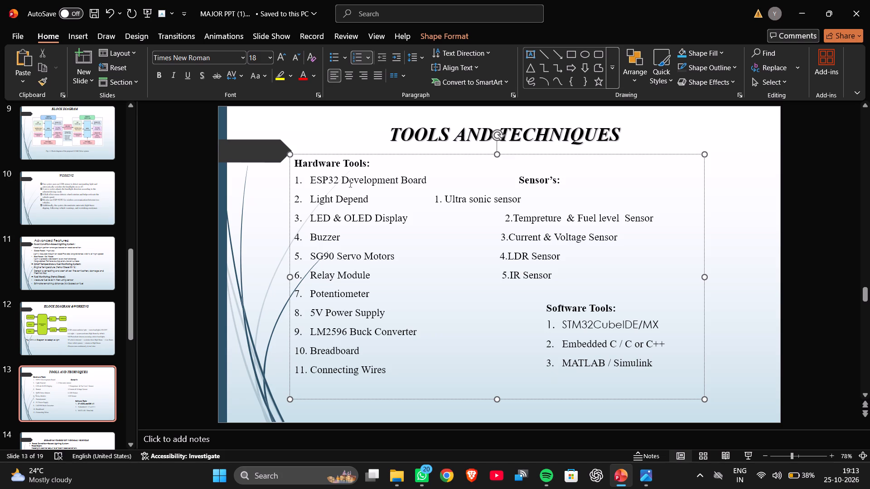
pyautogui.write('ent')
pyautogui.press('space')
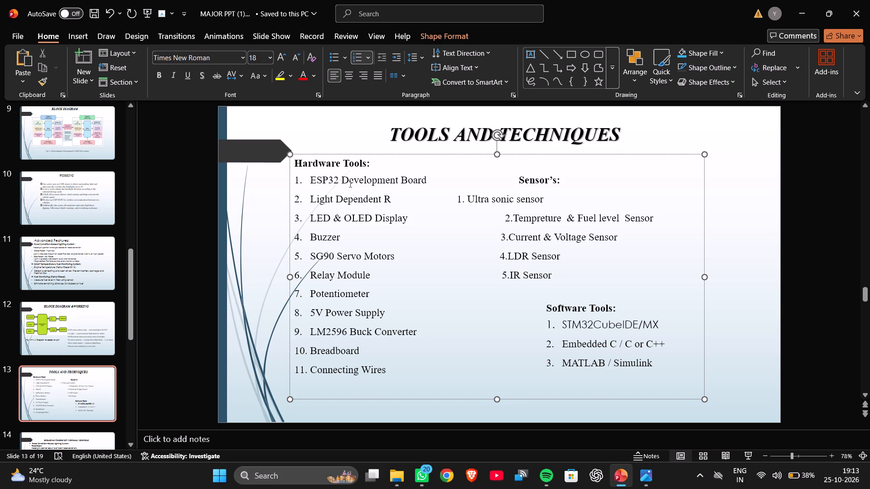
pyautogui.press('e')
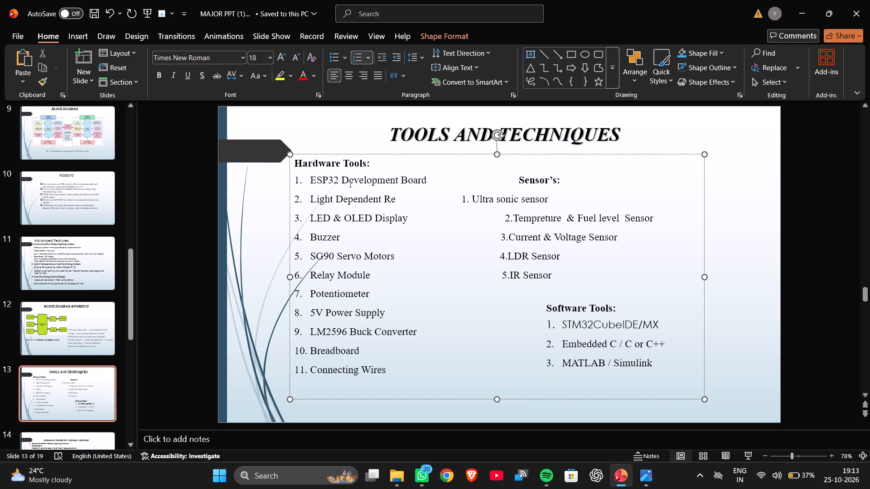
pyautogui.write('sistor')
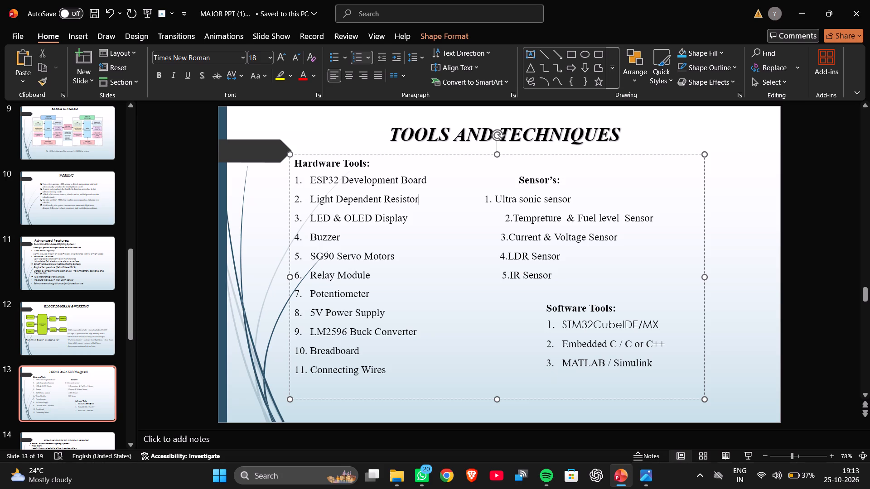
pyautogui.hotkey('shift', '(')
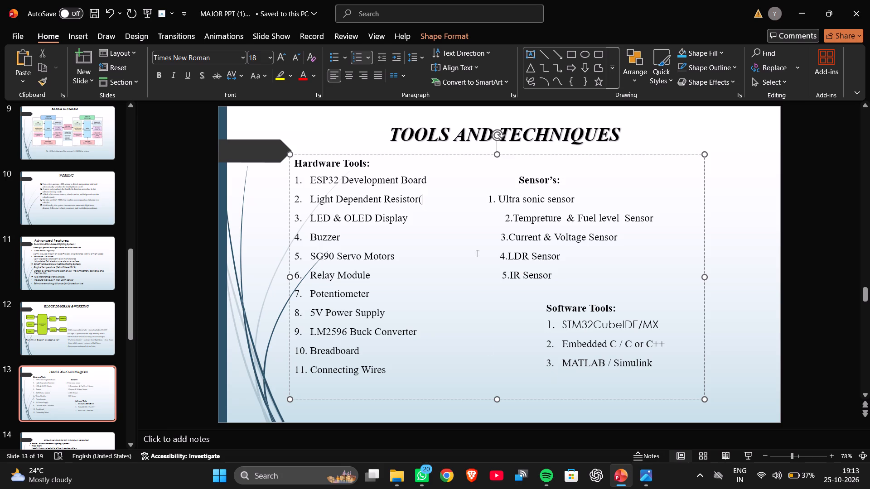
# Turn off Bluetooth in the Windows quick settings.
pyautogui.click(778, 484)
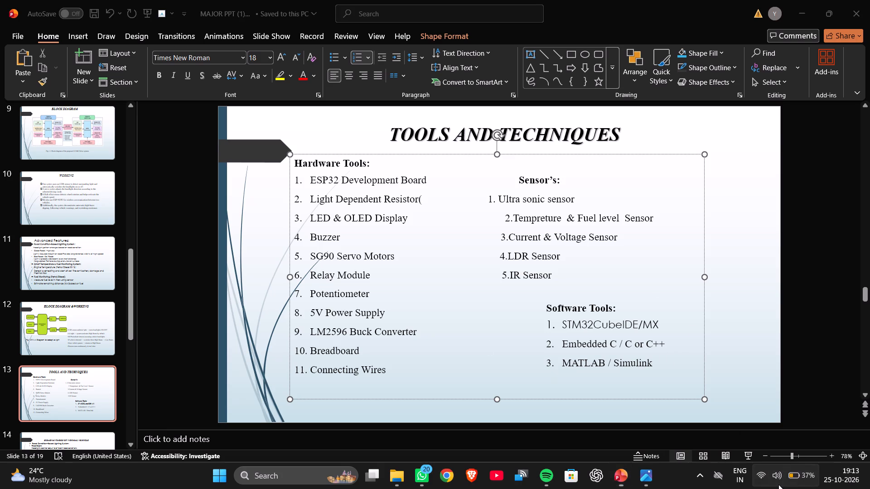
pyautogui.click(752, 254)
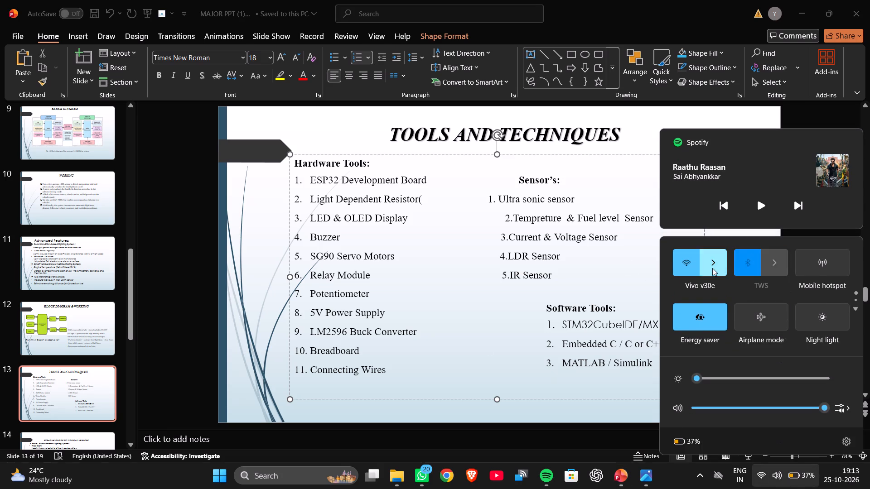
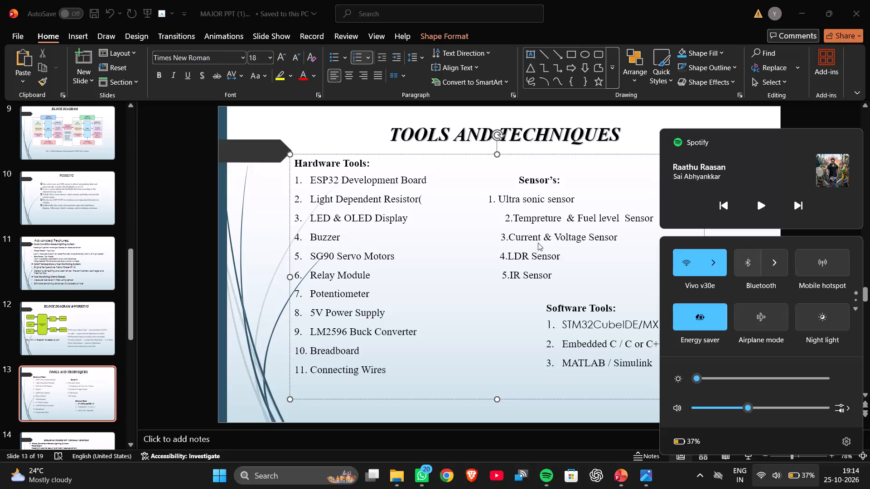
# Finish the second Hardware Tools entry by adding the abbreviation LDR and the closing parenthesis, so it reads "Light Dependent Resistor(LDR)".
pyautogui.click(430, 198)
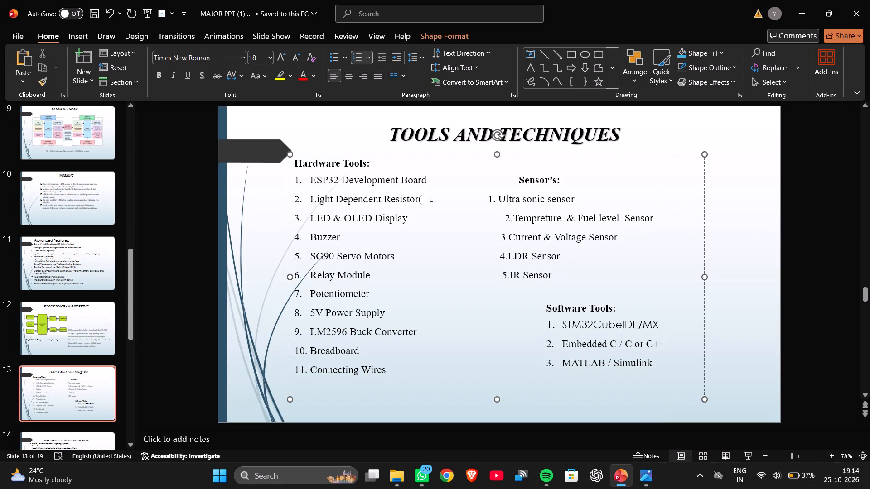
pyautogui.press('l')
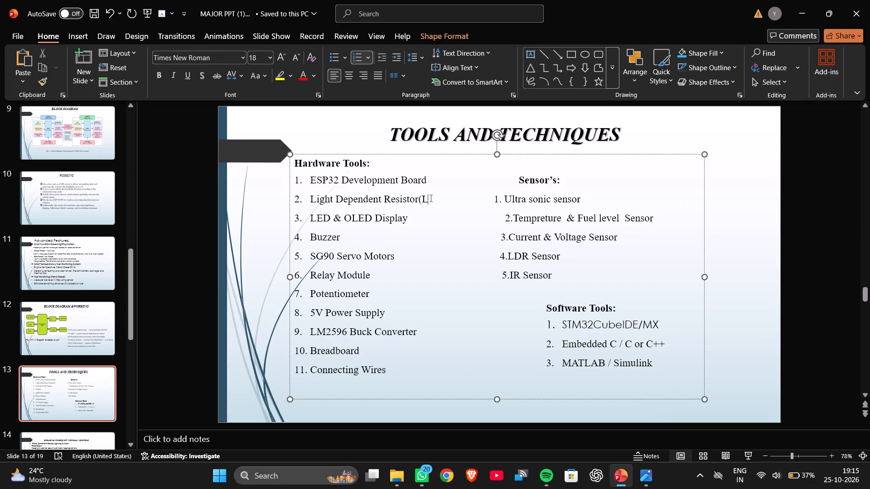
pyautogui.write('DR')
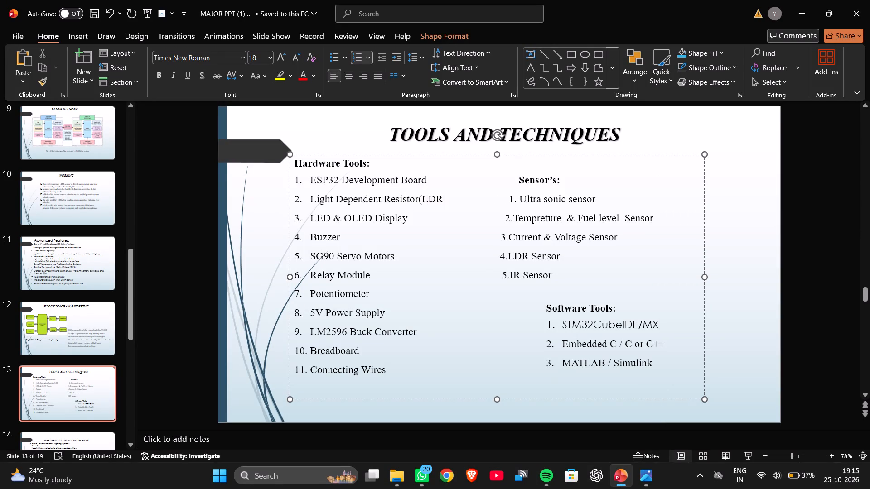
pyautogui.hotkey('shift', ')')
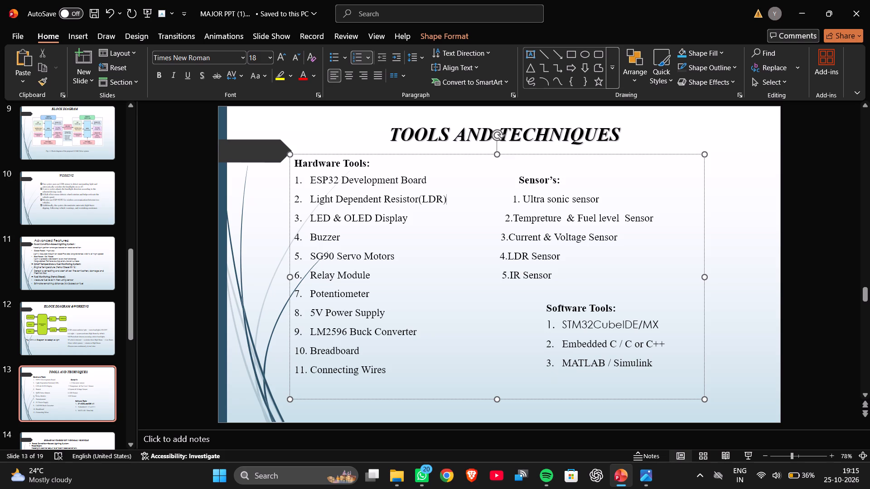
pyautogui.press('Down')
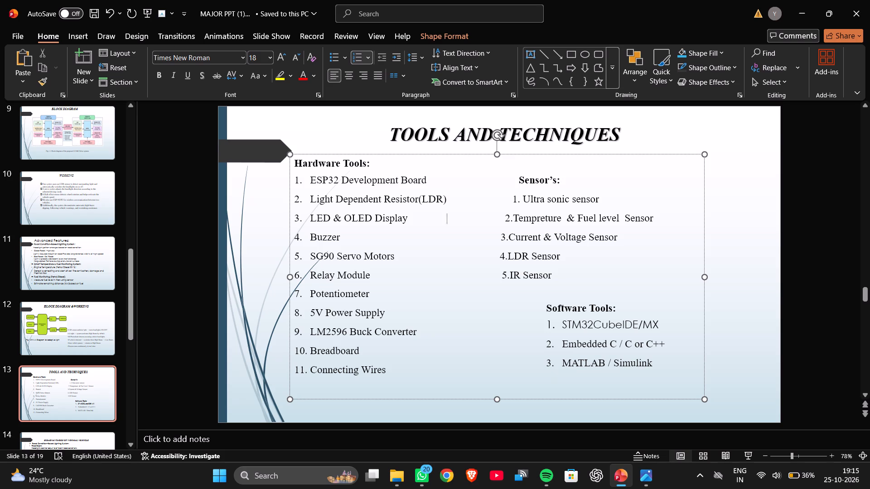
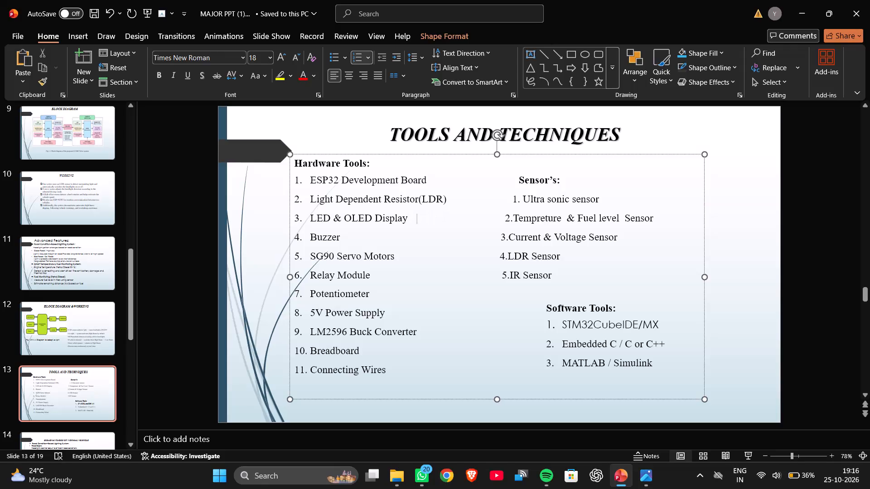
# Replace the third Hardware Tools entry, "LED & OLED Display", with "Hall Effect Sensor", keeping the sensor text on the same line.
pyautogui.press('Left')
pyautogui.press('Left')
pyautogui.press('Left')
pyautogui.press('BackSpace')
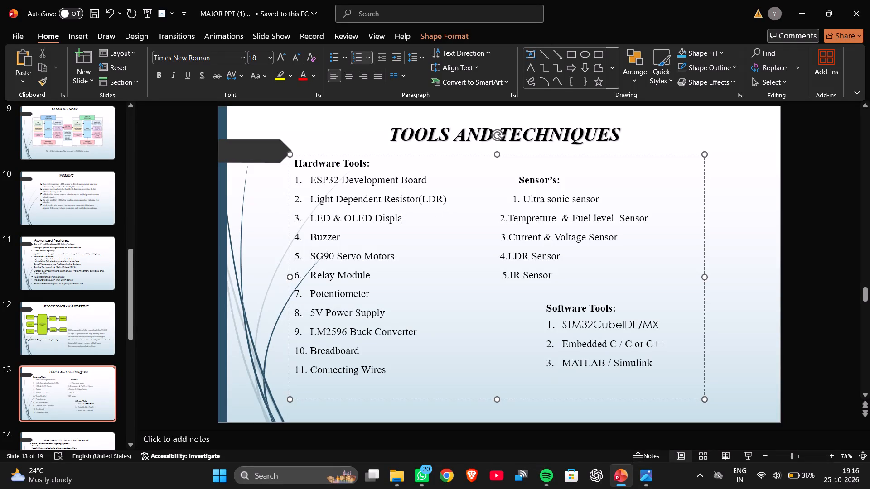
pyautogui.press('BackSpace')
pyautogui.press('BackSpace')
pyautogui.press('BackSpace')
pyautogui.press('BackSpace')
pyautogui.press('BackSpace')
pyautogui.press('BackSpace')
pyautogui.press('BackSpace')
pyautogui.press('BackSpace')
pyautogui.press('BackSpace')
pyautogui.press('BackSpace')
pyautogui.press('BackSpace')
pyautogui.press('BackSpace')
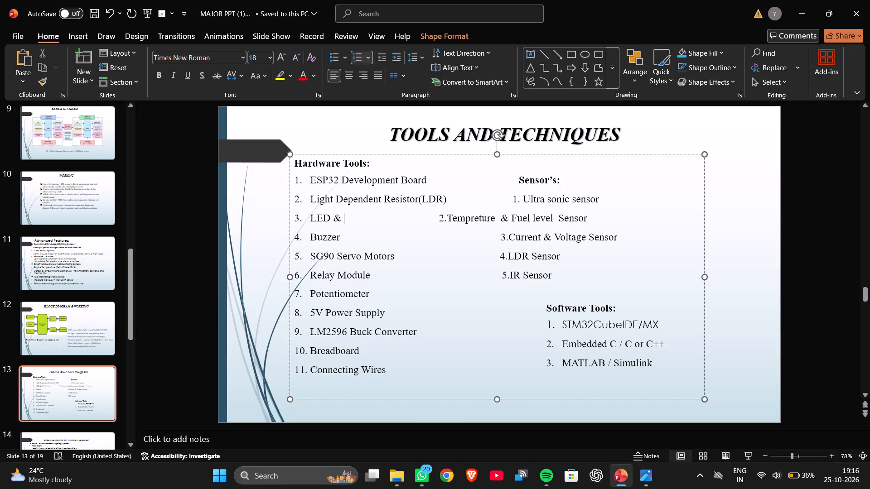
pyautogui.press('BackSpace')
pyautogui.press('BackSpace')
pyautogui.press('BackSpace')
pyautogui.press('BackSpace')
pyautogui.press('BackSpace')
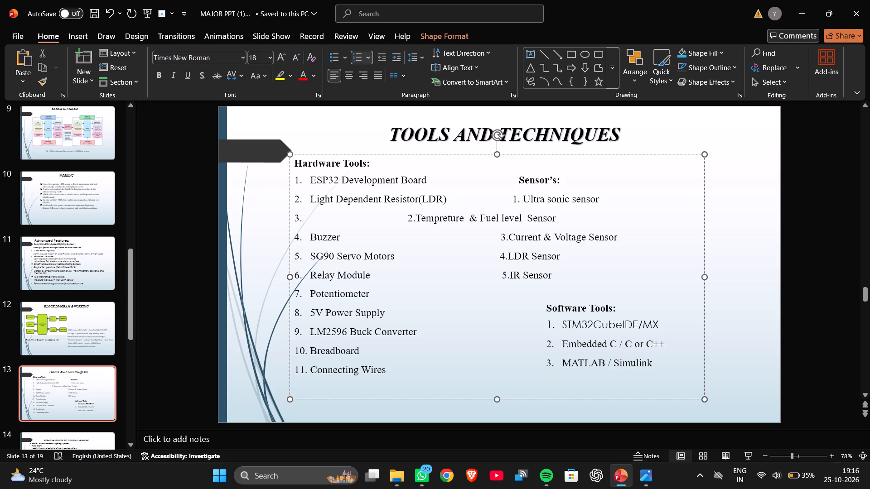
pyautogui.write('all')
pyautogui.press('space')
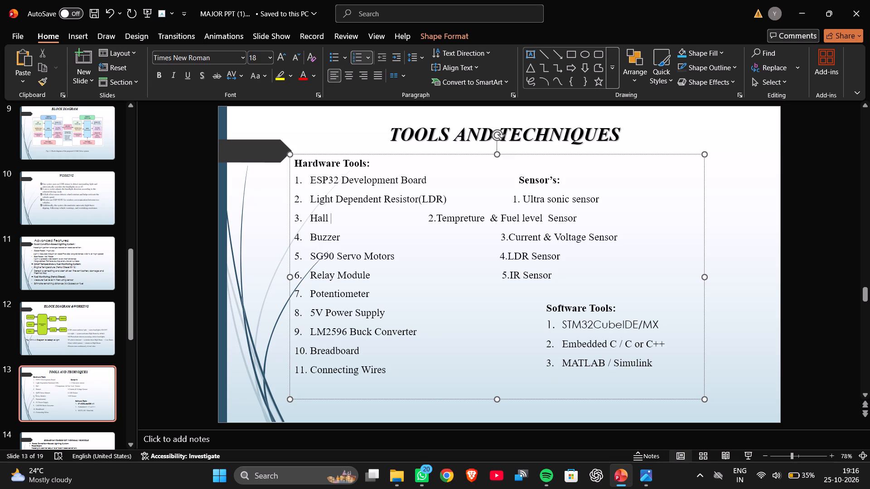
pyautogui.press('e')
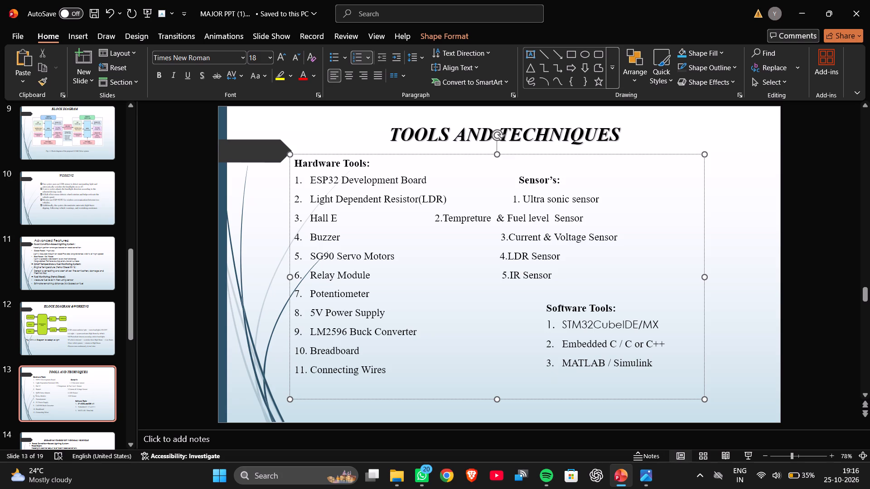
pyautogui.write('ffect')
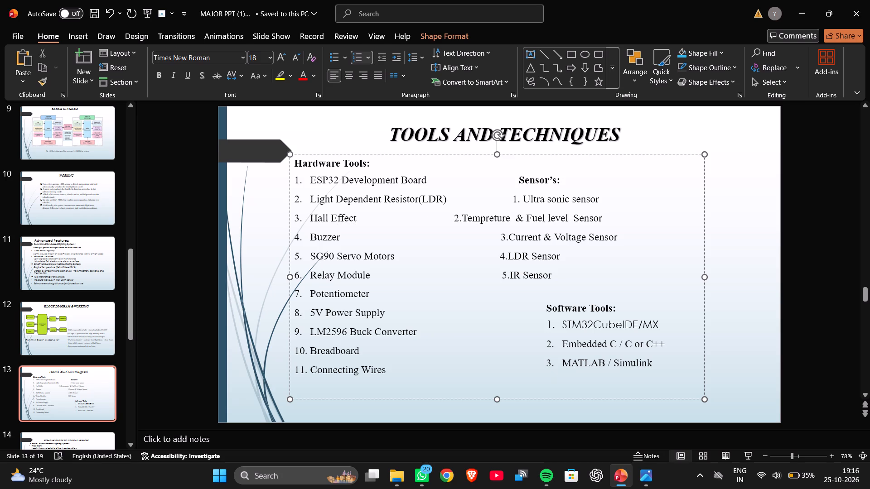
pyautogui.press('space')
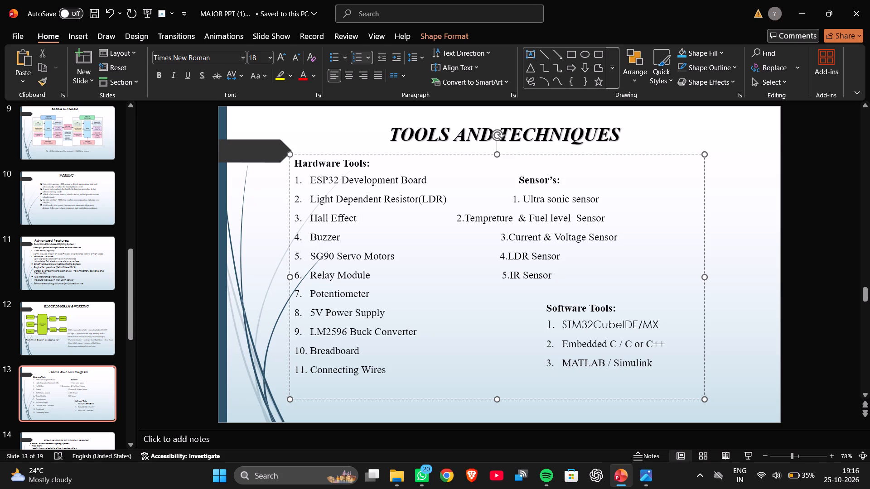
pyautogui.write('Sw')
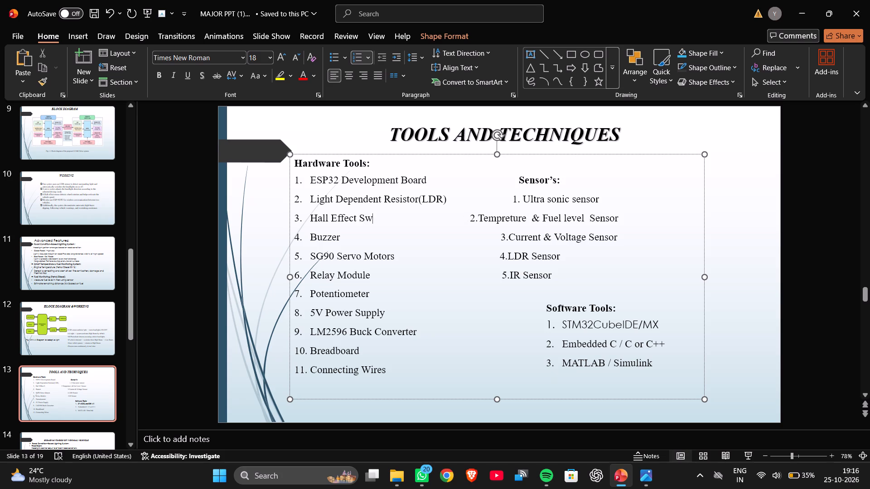
pyautogui.press('BackSpace')
pyautogui.press('e')
pyautogui.press('n')
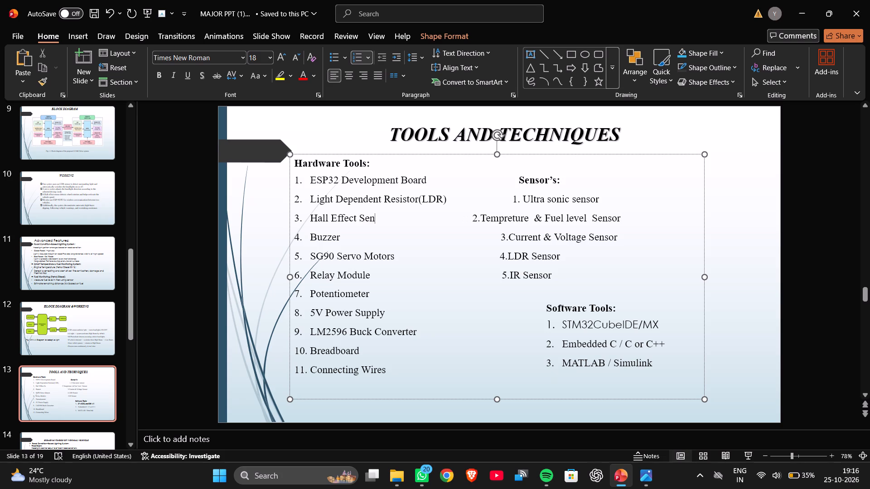
pyautogui.write('sor')
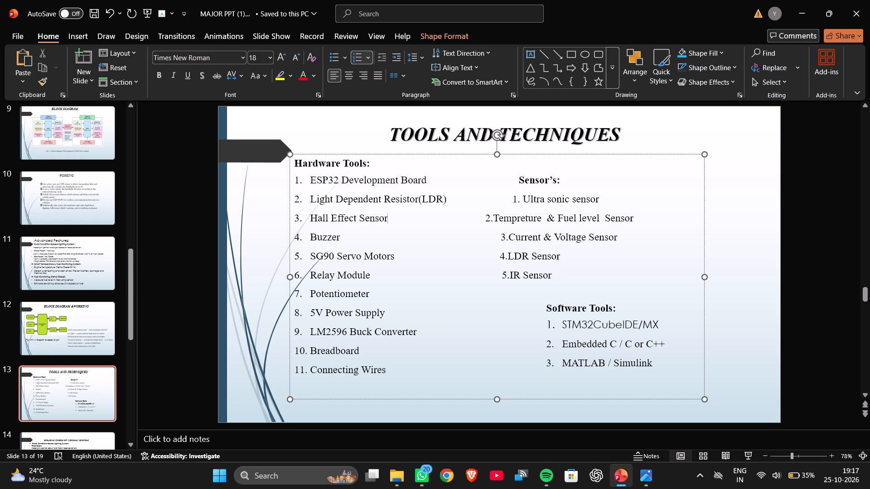
# Replace the fourth Hardware Tools entry, "Buzzer", with "Servo Motor".
pyautogui.press('Down')
pyautogui.press('Left')
pyautogui.press('Left')
pyautogui.press('Left')
pyautogui.press('Left')
pyautogui.press('Left')
pyautogui.press('Left')
pyautogui.press('Left')
pyautogui.press('Left')
pyautogui.press('Left')
pyautogui.press('Left')
pyautogui.press('Left')
pyautogui.press('Left')
pyautogui.press('Left')
pyautogui.press('Left')
pyautogui.press('Left')
pyautogui.press('Left')
pyautogui.press('Left')
pyautogui.press('Left')
pyautogui.press('BackSpace')
pyautogui.press('BackSpace')
pyautogui.press('BackSpace')
pyautogui.press('BackSpace')
pyautogui.press('BackSpace')
pyautogui.press('BackSpace')
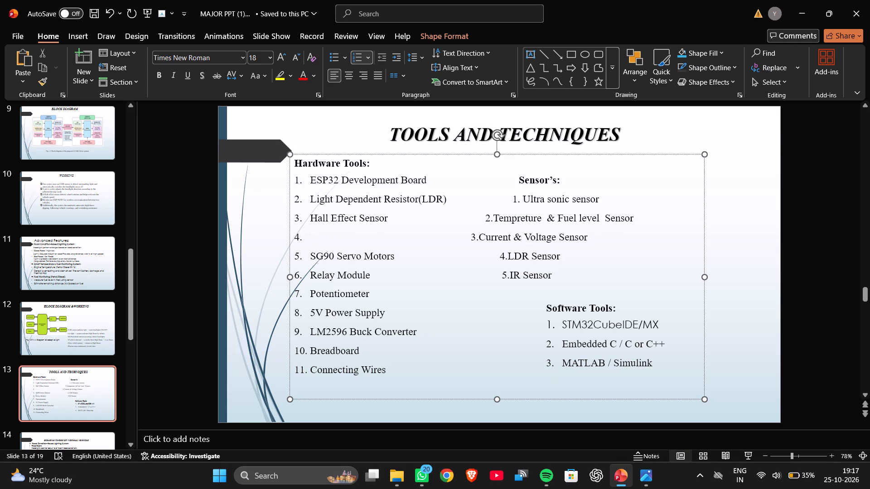
pyautogui.hotkey('shift', 's')
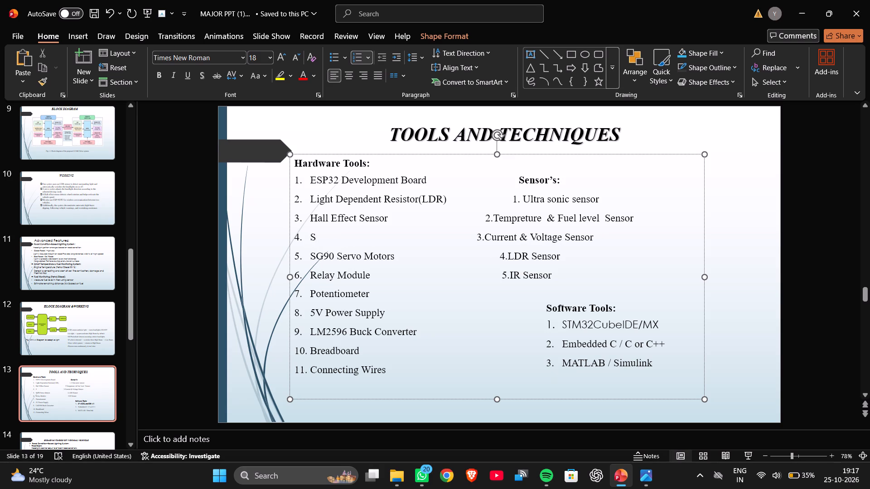
pyautogui.write('ervo')
pyautogui.press('space')
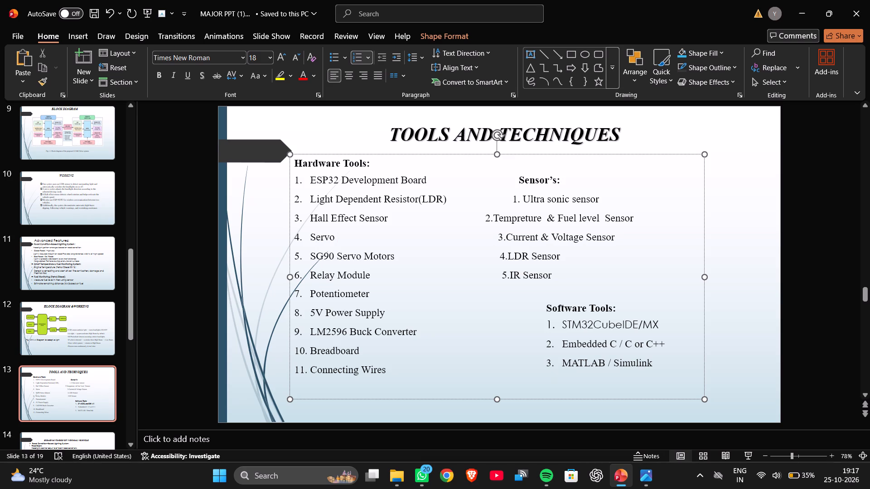
pyautogui.write('Moto')
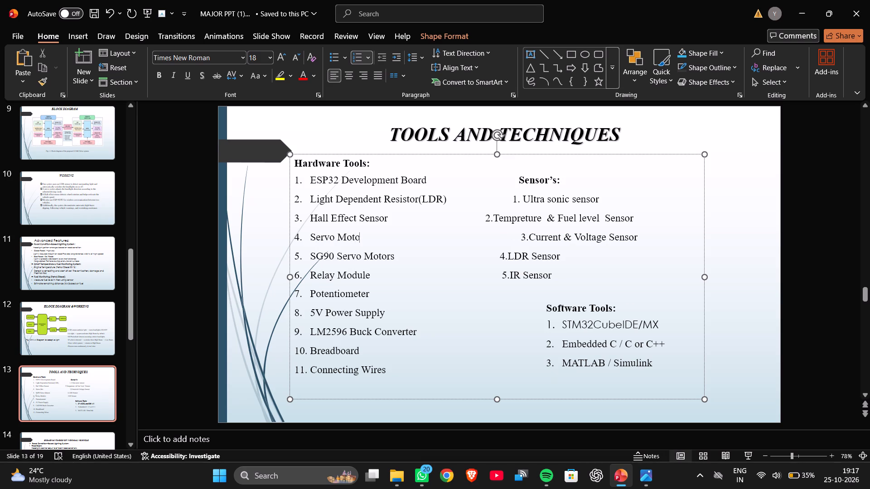
pyautogui.press('r')
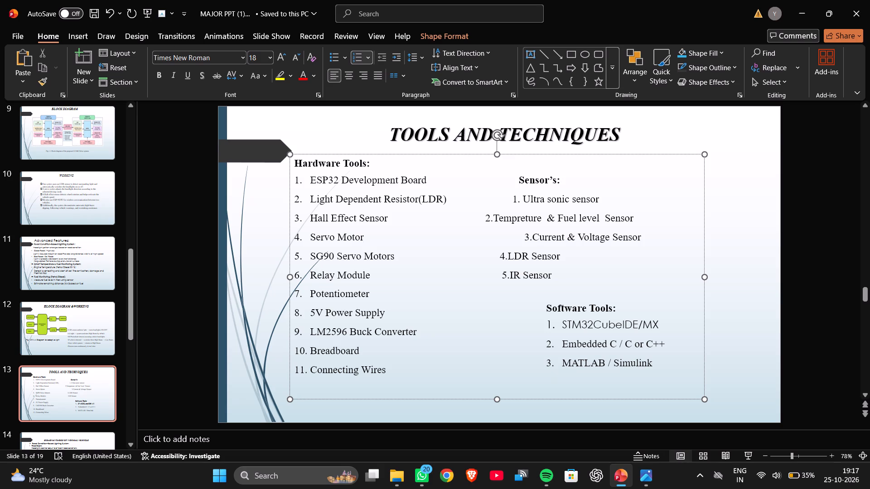
# Replace the fifth Hardware Tools entry, "SG90 Servo Motors", with "Headlight LEDs".
pyautogui.press('Down')
pyautogui.press('Right')
pyautogui.press('Right')
pyautogui.press('Right')
pyautogui.press('Right')
pyautogui.press('Right')
pyautogui.press('Right')
pyautogui.press('Right')
pyautogui.press('BackSpace')
pyautogui.press('BackSpace')
pyautogui.press('BackSpace')
pyautogui.press('BackSpace')
pyautogui.press('BackSpace')
pyautogui.press('BackSpace')
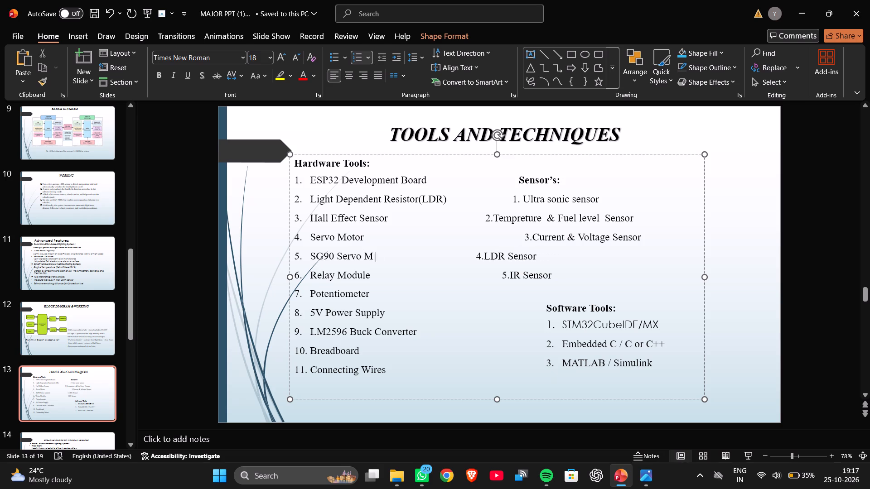
pyautogui.press('BackSpace')
pyautogui.press('BackSpace')
pyautogui.press('BackSpace')
pyautogui.press('BackSpace')
pyautogui.press('BackSpace')
pyautogui.press('BackSpace')
pyautogui.press('BackSpace')
pyautogui.press('BackSpace')
pyautogui.press('BackSpace')
pyautogui.press('BackSpace')
pyautogui.press('BackSpace')
pyautogui.press('BackSpace')
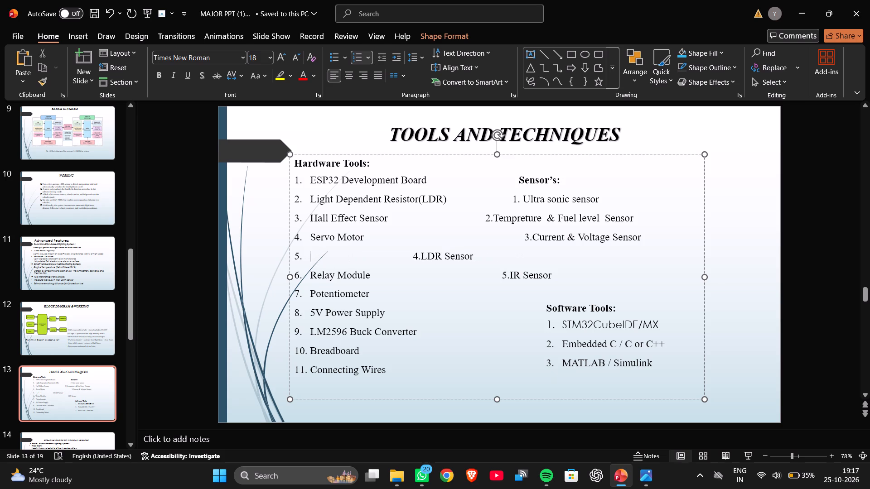
pyautogui.hotkey('shift', 'h')
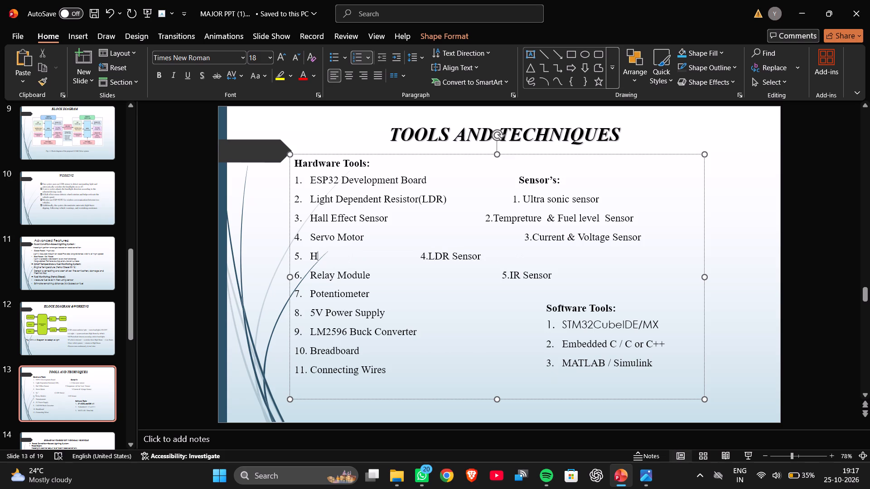
pyautogui.write('ead')
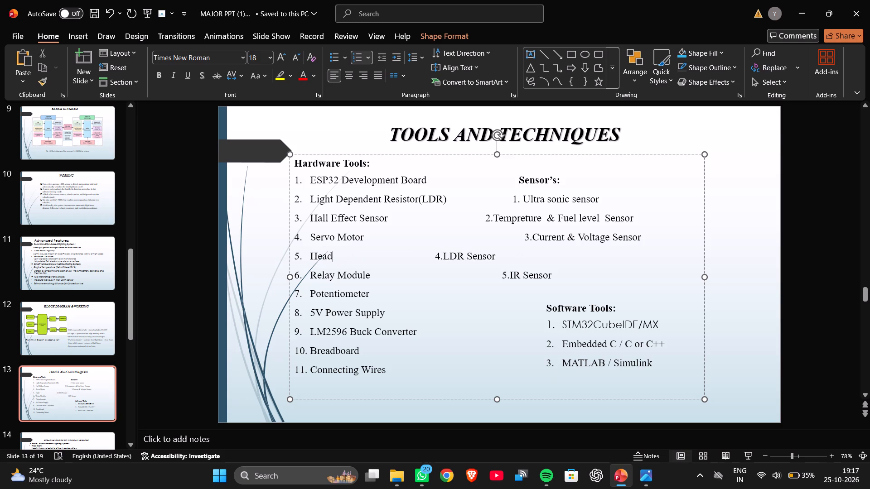
pyautogui.write('lig')
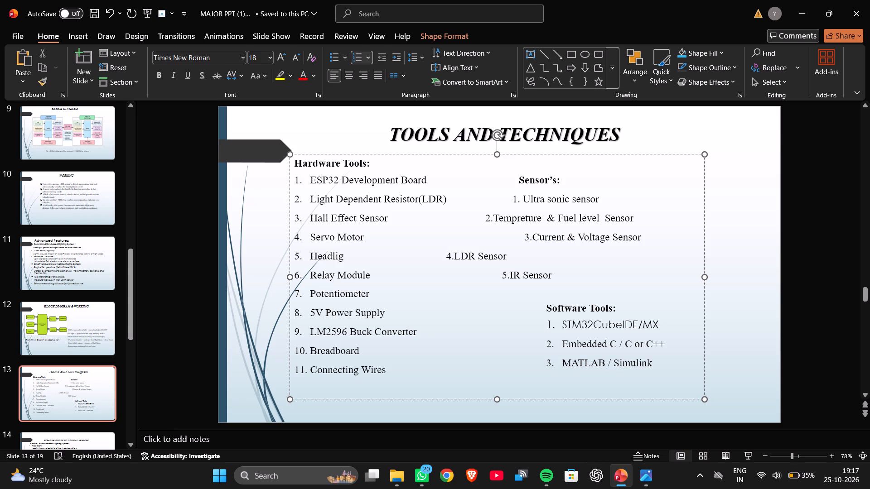
pyautogui.write('ht')
pyautogui.press('space')
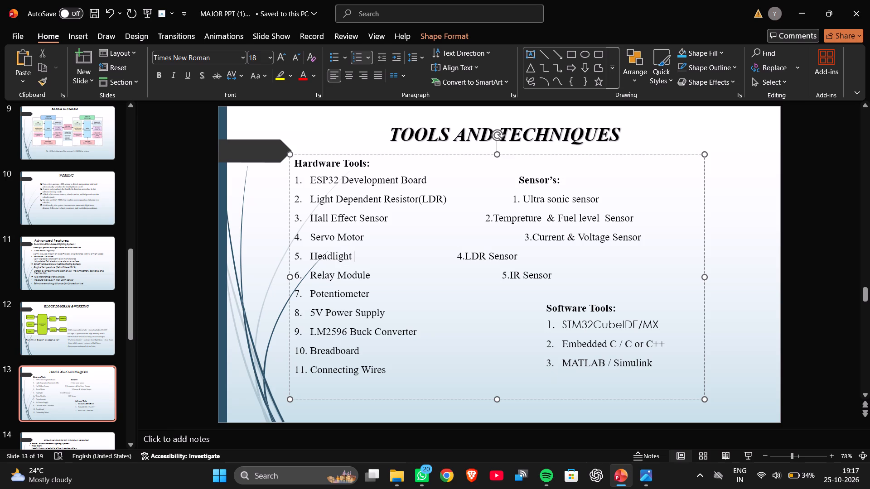
pyautogui.write('l')
pyautogui.write('ed')
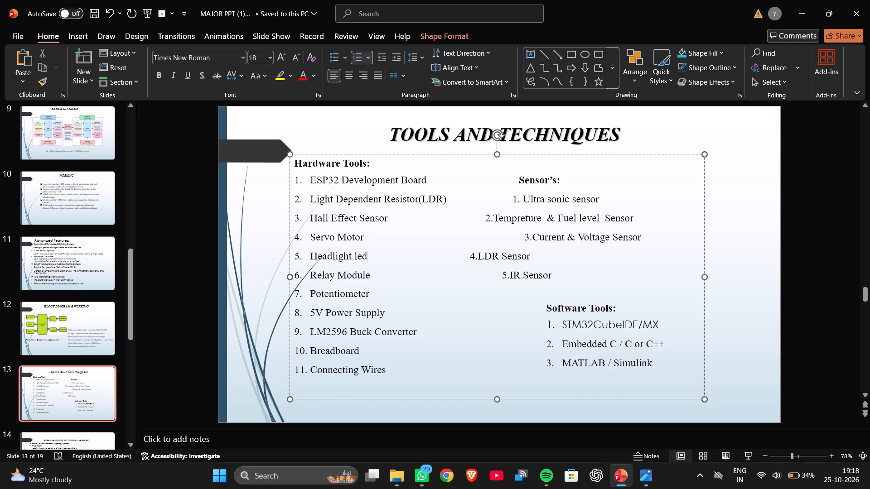
pyautogui.press('BackSpace')
pyautogui.press('BackSpace')
pyautogui.press('BackSpace')
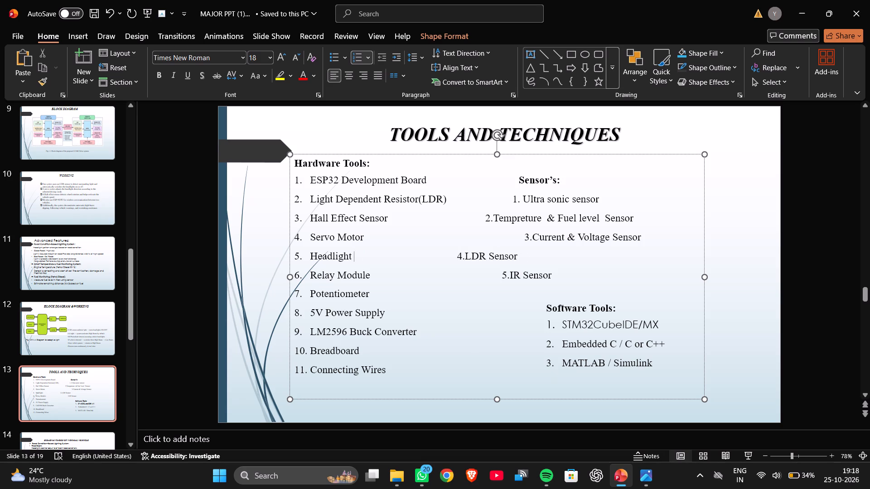
pyautogui.write('LED')
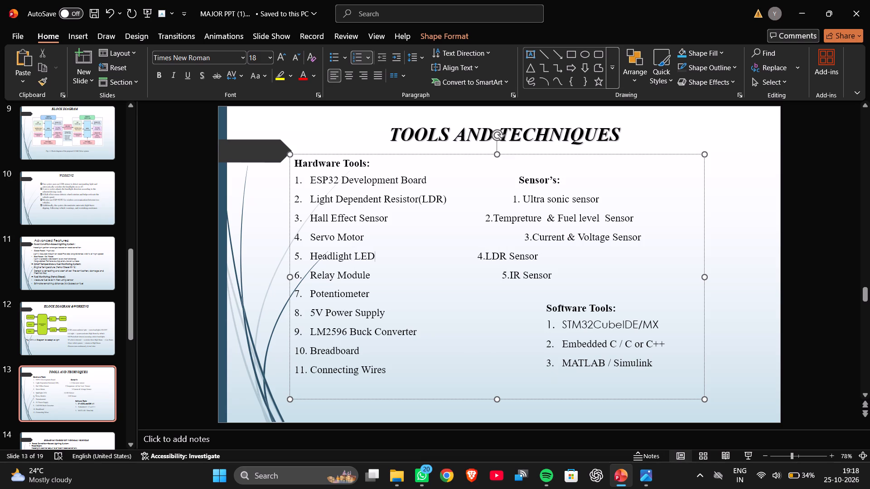
pyautogui.press('s')
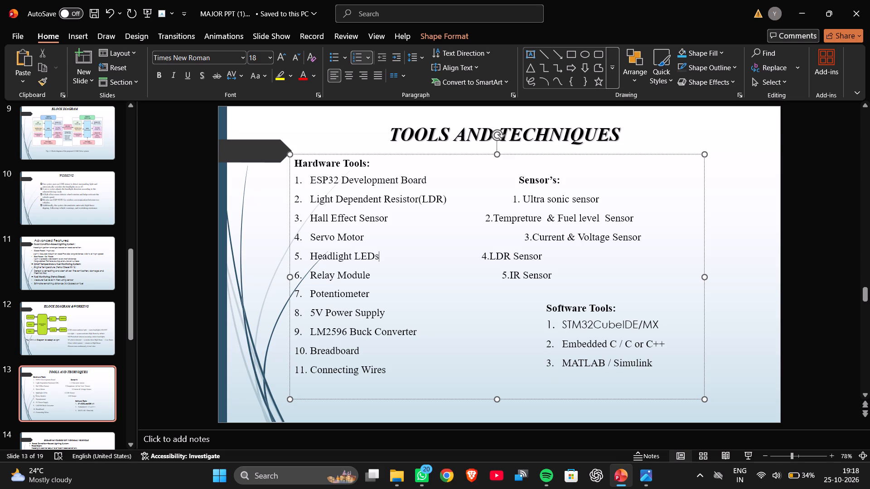
# Replace the sixth Hardware Tools entry, "Relay Module", with "Indicator LEDs", keeping the sensor text on the same line.
pyautogui.press('Down')
pyautogui.press('Left')
pyautogui.press('Left')
pyautogui.press('Left')
pyautogui.press('BackSpace')
pyautogui.press('BackSpace')
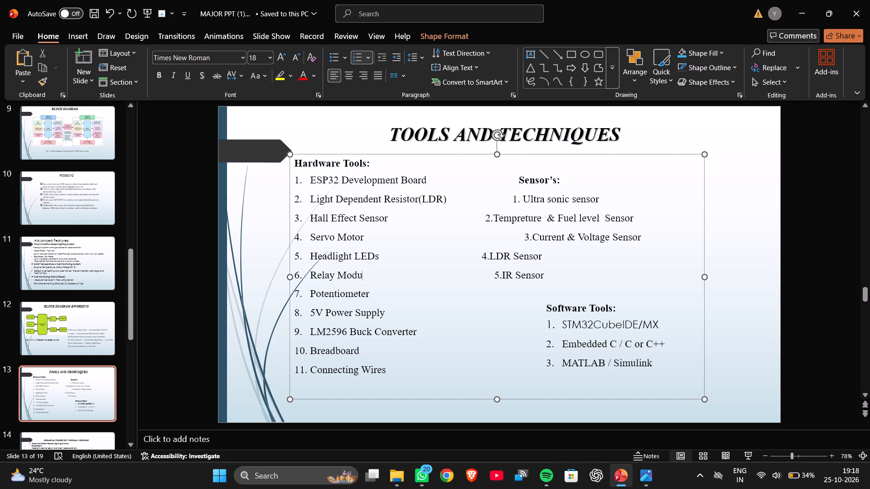
pyautogui.press('BackSpace')
pyautogui.press('BackSpace')
pyautogui.press('BackSpace')
pyautogui.press('BackSpace')
pyautogui.press('BackSpace')
pyautogui.press('BackSpace')
pyautogui.press('BackSpace')
pyautogui.press('BackSpace')
pyautogui.press('BackSpace')
pyautogui.press('BackSpace')
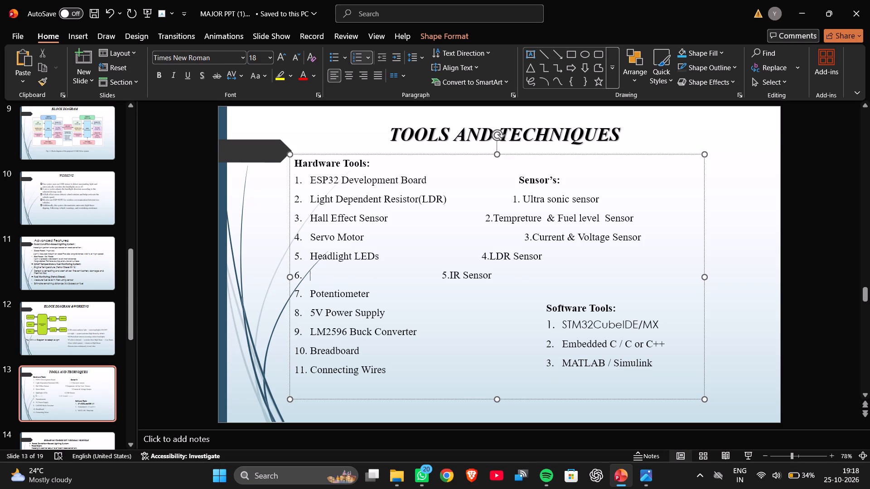
pyautogui.write('In')
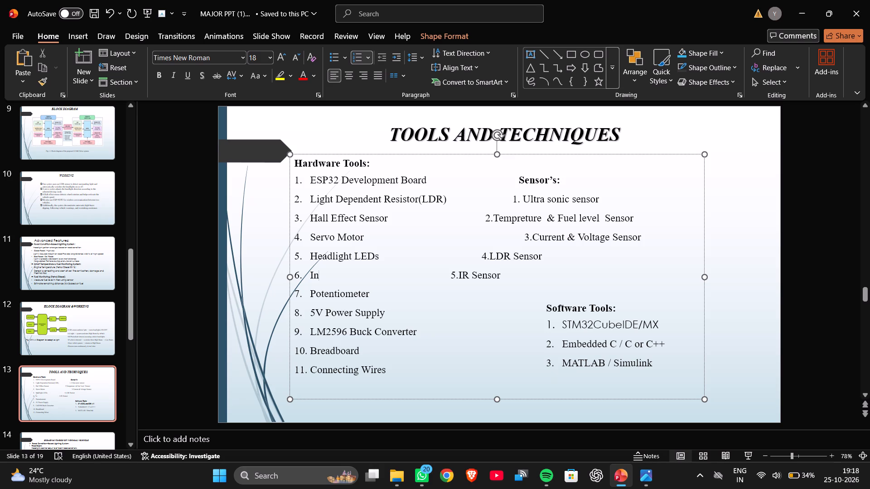
pyautogui.write('di')
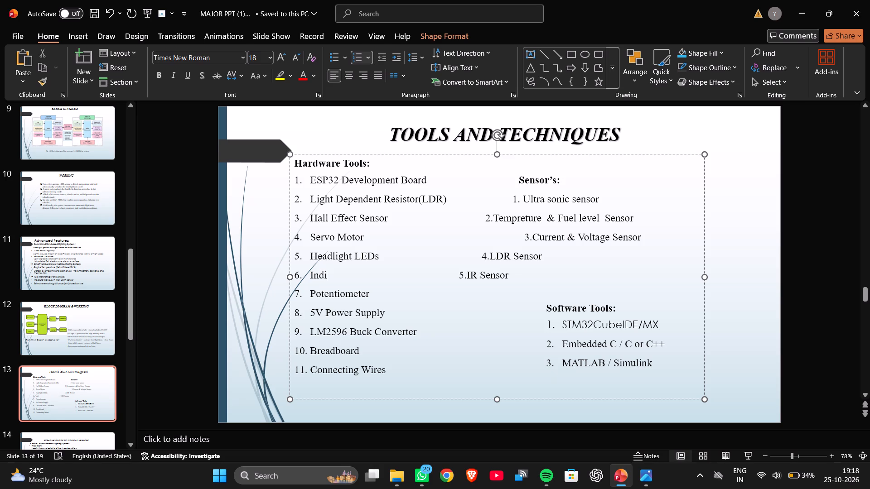
pyautogui.write('cato')
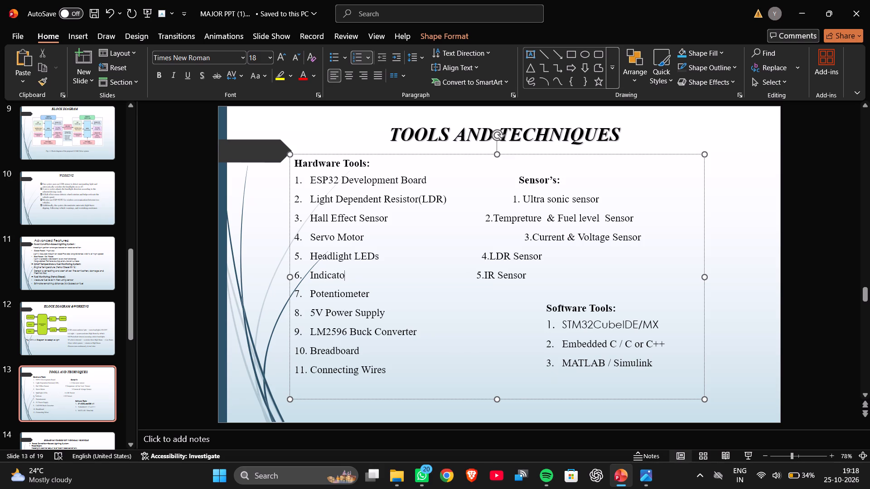
pyautogui.press('r')
pyautogui.press('space')
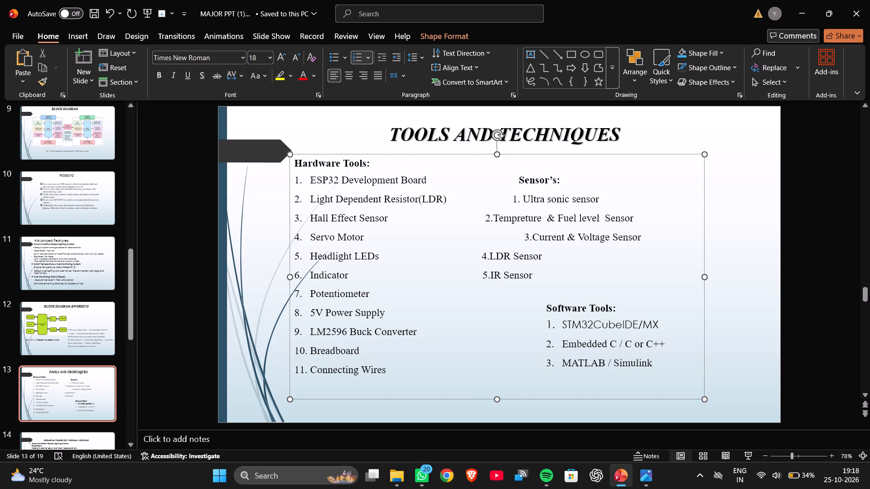
pyautogui.press('l')
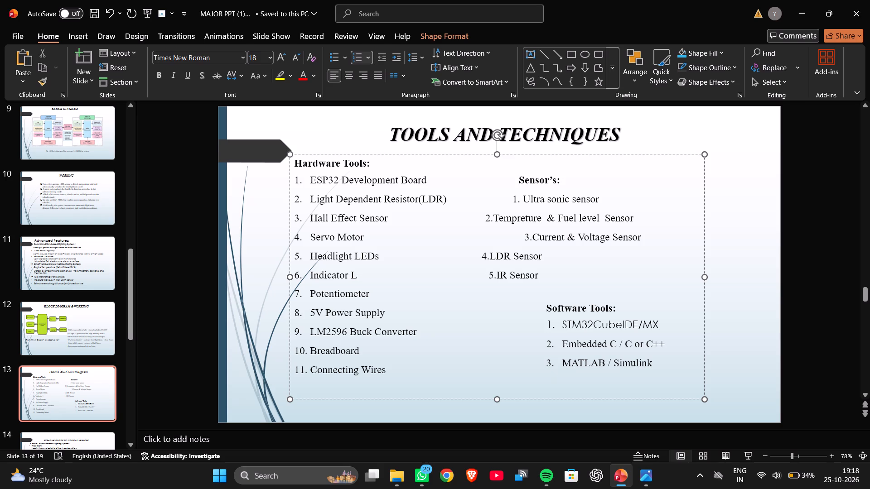
pyautogui.write('ED')
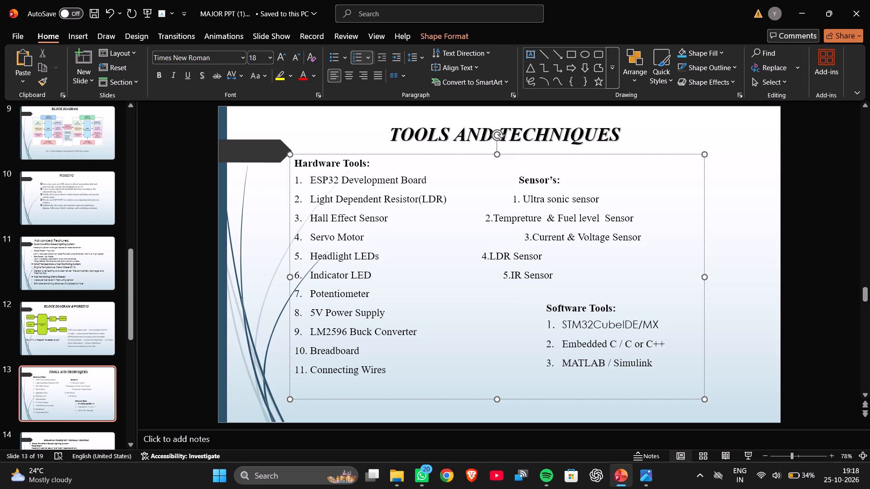
pyautogui.press('s')
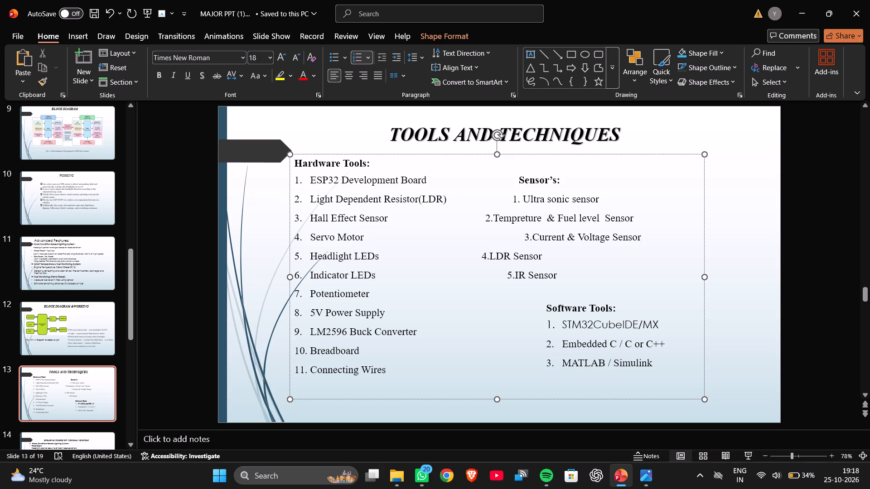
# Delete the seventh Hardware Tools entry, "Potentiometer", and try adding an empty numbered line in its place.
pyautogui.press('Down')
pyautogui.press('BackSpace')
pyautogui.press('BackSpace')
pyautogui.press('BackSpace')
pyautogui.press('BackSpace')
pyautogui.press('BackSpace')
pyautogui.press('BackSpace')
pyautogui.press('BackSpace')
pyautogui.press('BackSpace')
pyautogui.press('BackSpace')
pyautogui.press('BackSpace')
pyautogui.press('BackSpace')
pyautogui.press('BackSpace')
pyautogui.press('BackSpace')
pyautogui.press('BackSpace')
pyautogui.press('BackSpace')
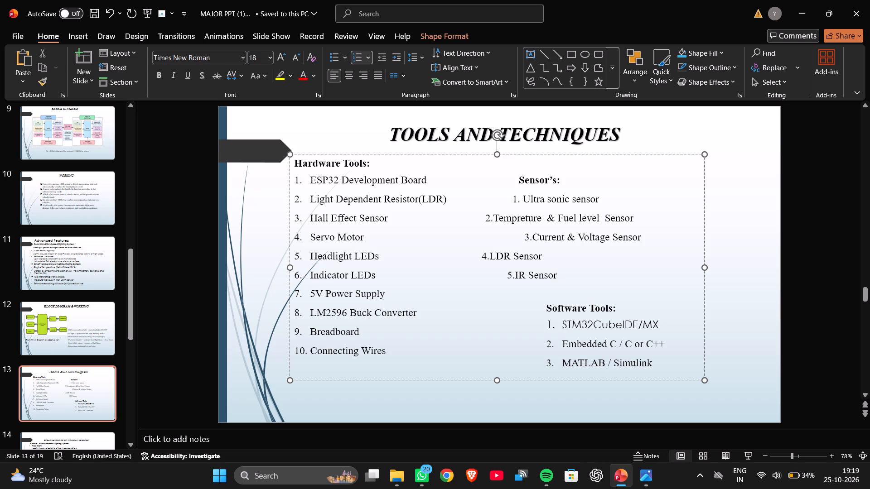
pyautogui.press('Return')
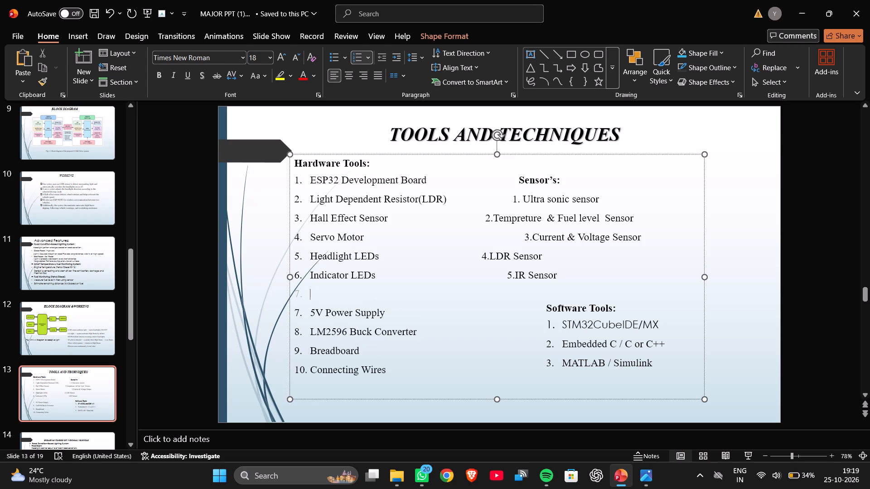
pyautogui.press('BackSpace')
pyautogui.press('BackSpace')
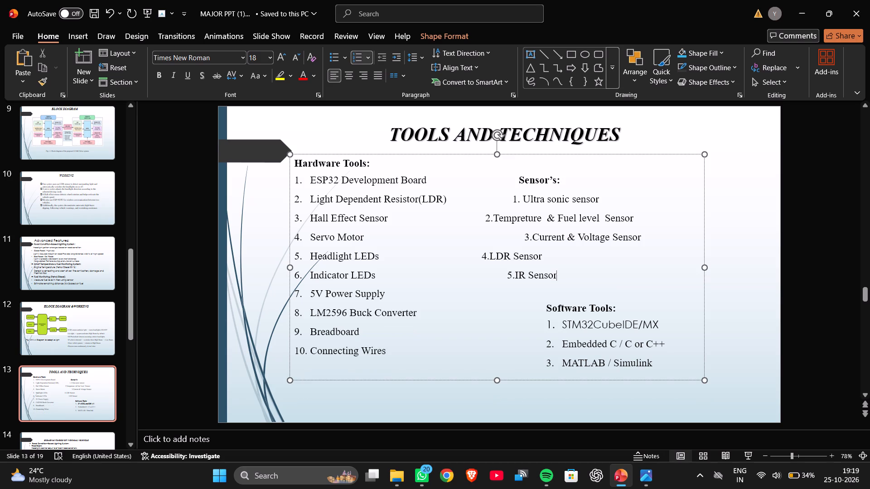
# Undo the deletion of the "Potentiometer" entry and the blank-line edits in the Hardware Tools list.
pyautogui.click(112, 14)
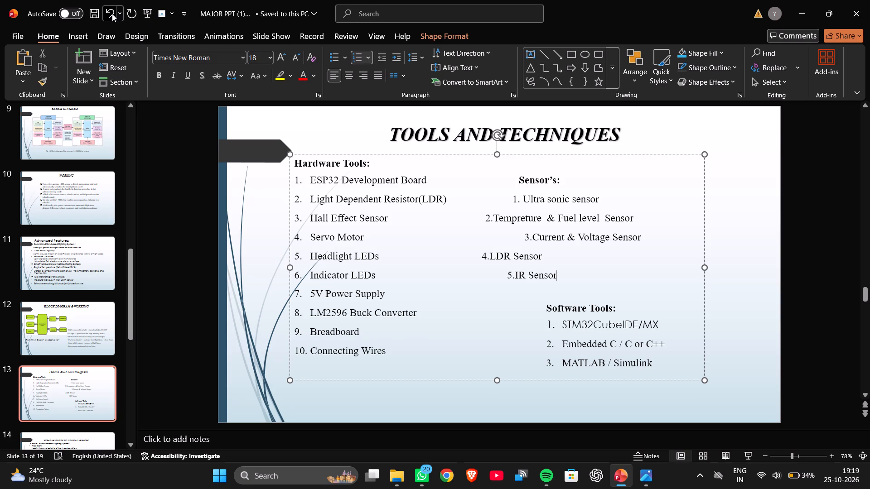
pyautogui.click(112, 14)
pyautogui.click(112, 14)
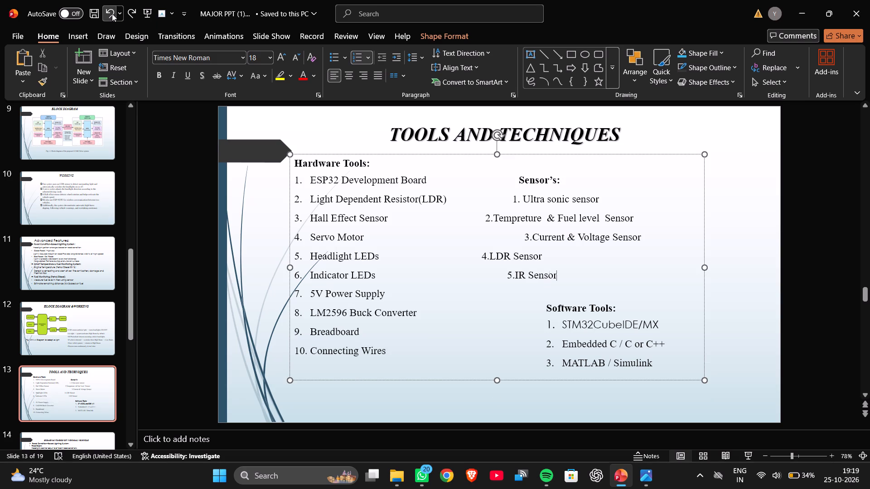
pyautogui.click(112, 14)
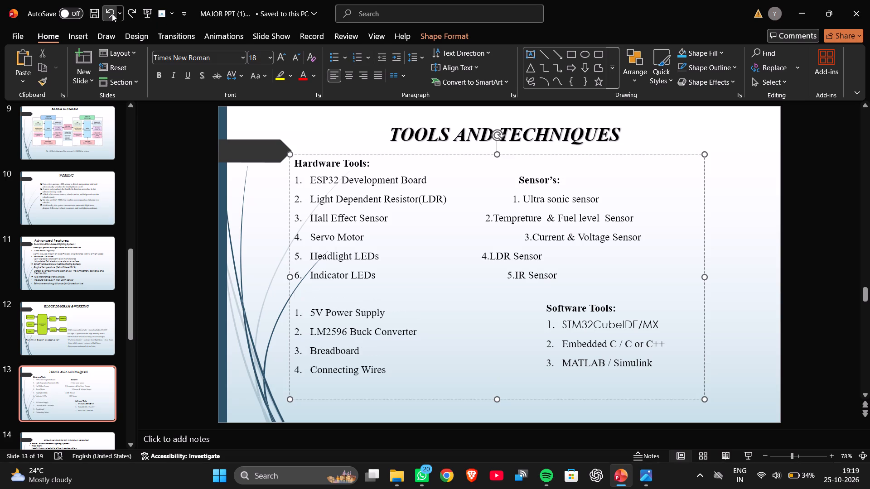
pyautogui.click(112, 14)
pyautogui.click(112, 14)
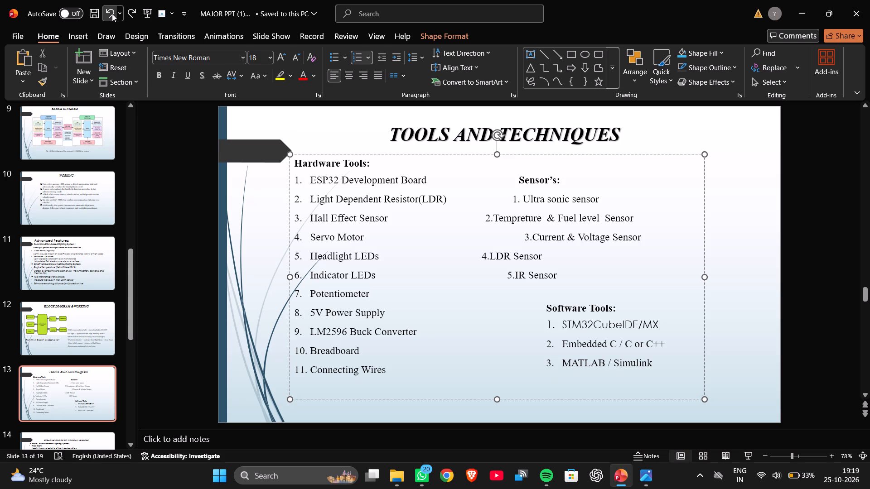
# Replace the seventh Hardware Tools entry, "Potentiometer", with "Buzzer".
pyautogui.press('BackSpace')
pyautogui.press('BackSpace')
pyautogui.press('BackSpace')
pyautogui.press('BackSpace')
pyautogui.press('BackSpace')
pyautogui.press('BackSpace')
pyautogui.press('BackSpace')
pyautogui.press('BackSpace')
pyautogui.press('BackSpace')
pyautogui.press('BackSpace')
pyautogui.press('BackSpace')
pyautogui.press('BackSpace')
pyautogui.press('BackSpace')
pyautogui.write('zzer')
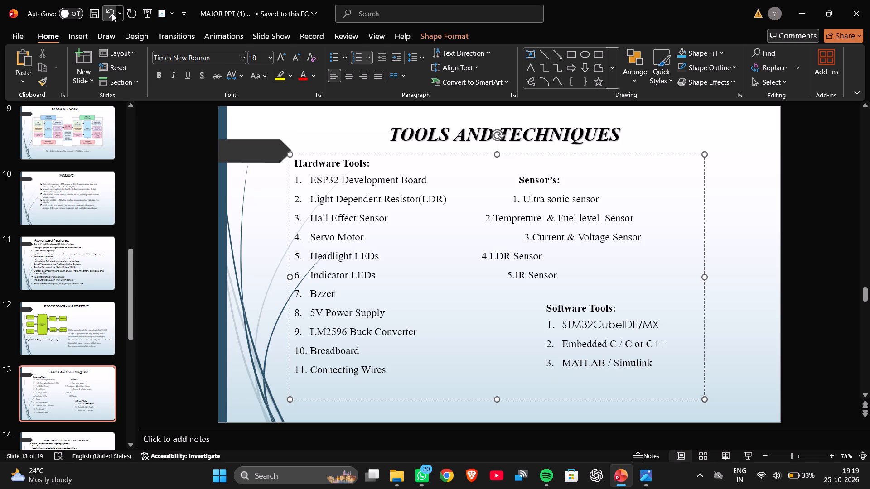
pyautogui.press('Left')
pyautogui.press('Left')
pyautogui.press('Left')
pyautogui.press('Left')
pyautogui.press('Left')
pyautogui.press('Right')
pyautogui.press('u')
# Replace the eighth Hardware Tools entry, "5V Power Supply", with "Overtaking Push Button".
pyautogui.press('Right')
pyautogui.press('Right')
pyautogui.press('Right')
pyautogui.press('Right')
pyautogui.press('Down')
pyautogui.press('Right')
pyautogui.press('Right')
pyautogui.press('Right')
pyautogui.press('Right')
pyautogui.press('Right')
pyautogui.press('Right')
pyautogui.press('Right')
pyautogui.press('Right')
pyautogui.press('Right')
pyautogui.press('Right')
pyautogui.press('BackSpace')
pyautogui.press('BackSpace')
pyautogui.press('BackSpace')
pyautogui.press('BackSpace')
pyautogui.press('BackSpace')
pyautogui.press('BackSpace')
pyautogui.press('BackSpace')
pyautogui.press('BackSpace')
pyautogui.press('BackSpace')
pyautogui.press('BackSpace')
pyautogui.press('BackSpace')
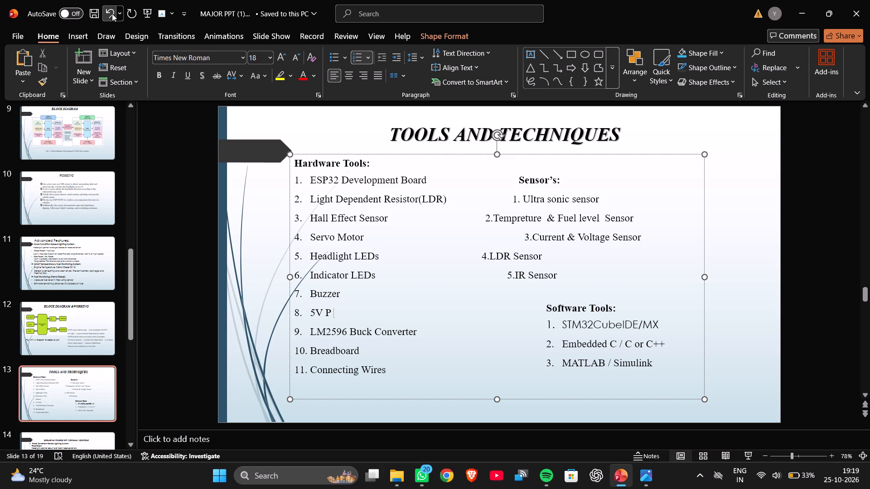
pyautogui.press('BackSpace')
pyautogui.press('BackSpace')
pyautogui.press('BackSpace')
pyautogui.press('BackSpace')
pyautogui.write('Over')
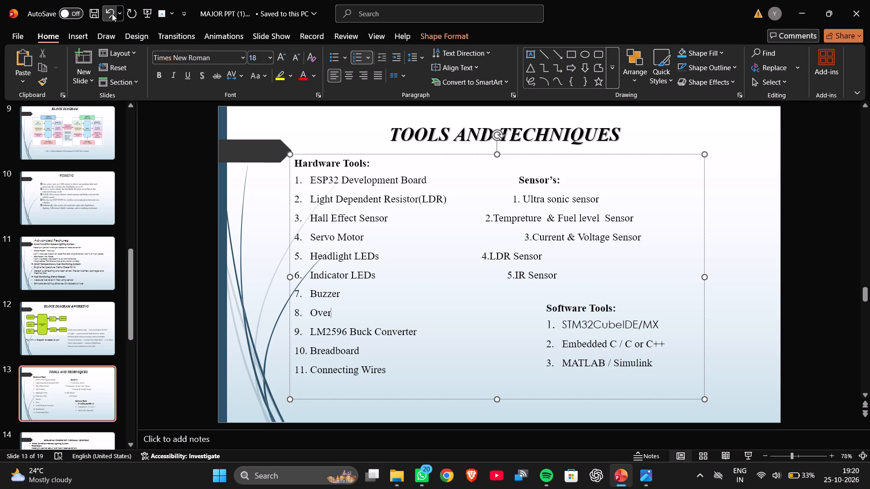
pyautogui.write('taking')
pyautogui.press('space')
pyautogui.write('Push')
pyautogui.press('space')
pyautogui.write('Bu')
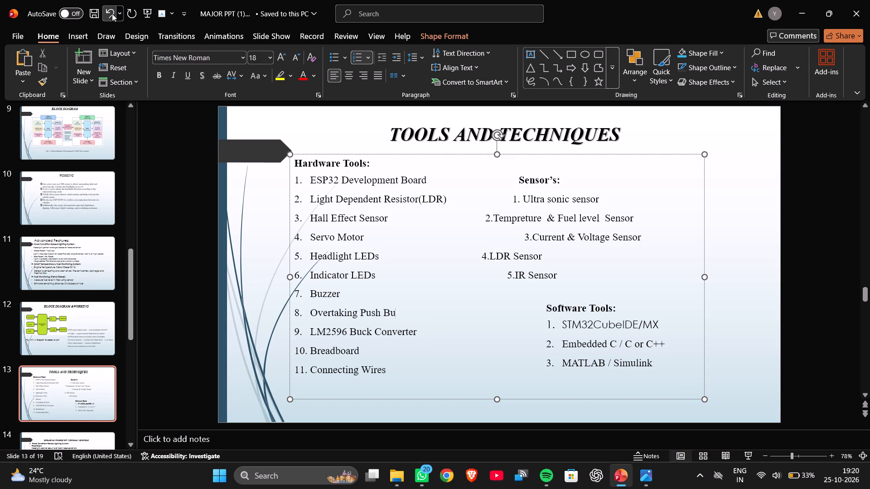
pyautogui.write('tton')
# Replace the ninth Hardware Tools entry, "LM2596 Buck Converter", with "RC Chasis Kit".
pyautogui.press('Down')
pyautogui.press('Right')
pyautogui.press('BackSpace')
pyautogui.press('BackSpace')
pyautogui.press('BackSpace')
pyautogui.press('BackSpace')
pyautogui.press('BackSpace')
pyautogui.press('BackSpace')
pyautogui.press('BackSpace')
pyautogui.press('BackSpace')
pyautogui.press('BackSpace')
pyautogui.press('BackSpace')
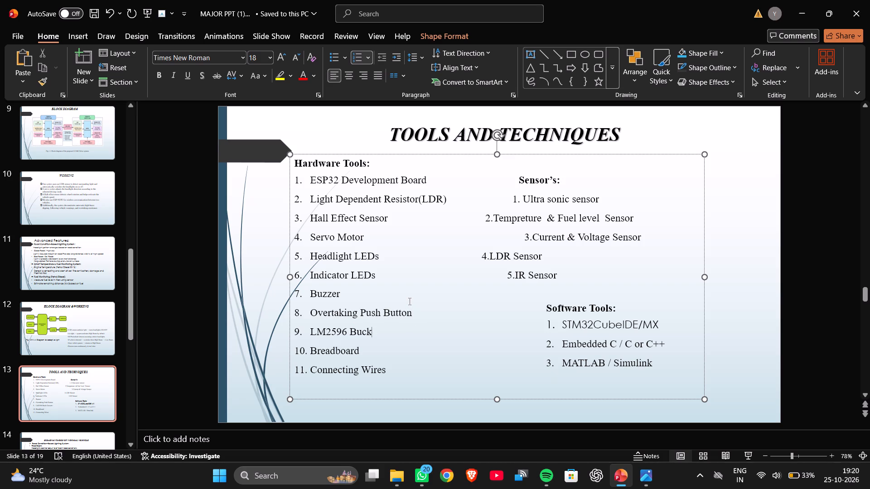
pyautogui.press('BackSpace')
pyautogui.press('BackSpace')
pyautogui.press('BackSpace')
pyautogui.press('BackSpace')
pyautogui.press('BackSpace')
pyautogui.press('BackSpace')
pyautogui.press('BackSpace')
pyautogui.press('BackSpace')
pyautogui.press('BackSpace')
pyautogui.press('BackSpace')
pyautogui.press('BackSpace')
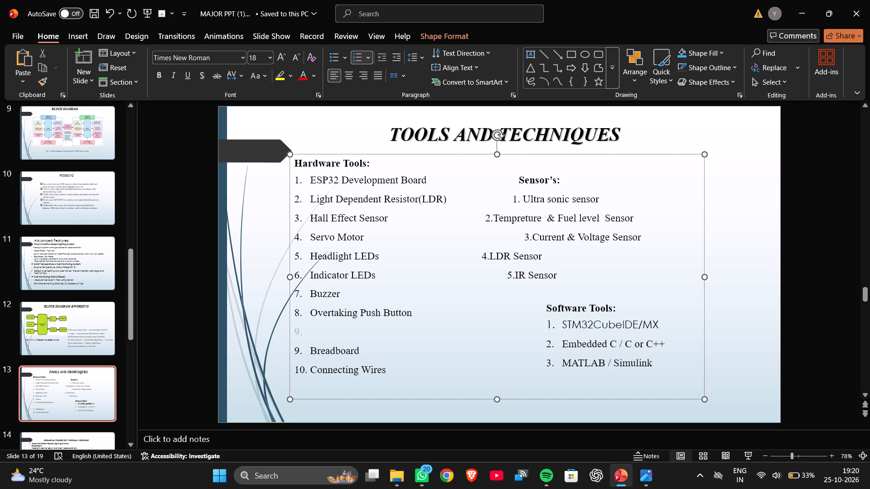
pyautogui.write('RC')
pyautogui.press('space')
pyautogui.write('Cha')
pyautogui.write('sis')
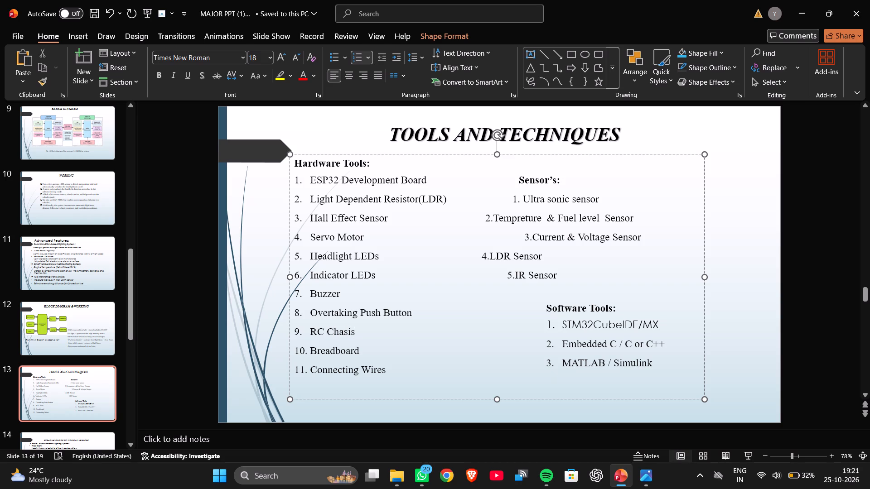
pyautogui.press('space')
pyautogui.write('Kit')
# Replace the tenth Hardware Tools entry, "Breadboard", with "12V Power Supply".
pyautogui.press('Down')
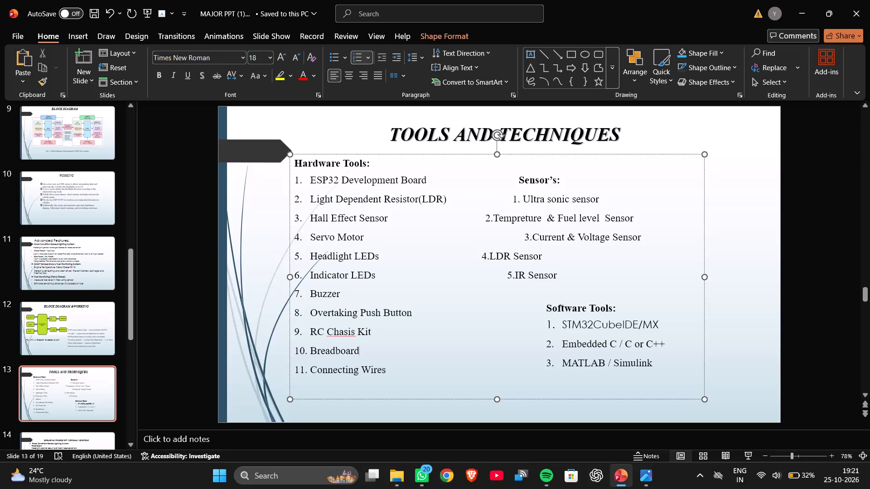
pyautogui.press('BackSpace')
pyautogui.press('BackSpace')
pyautogui.press('BackSpace')
pyautogui.press('BackSpace')
pyautogui.press('BackSpace')
pyautogui.press('BackSpace')
pyautogui.press('BackSpace')
pyautogui.press('BackSpace')
pyautogui.press('BackSpace')
pyautogui.press('BackSpace')
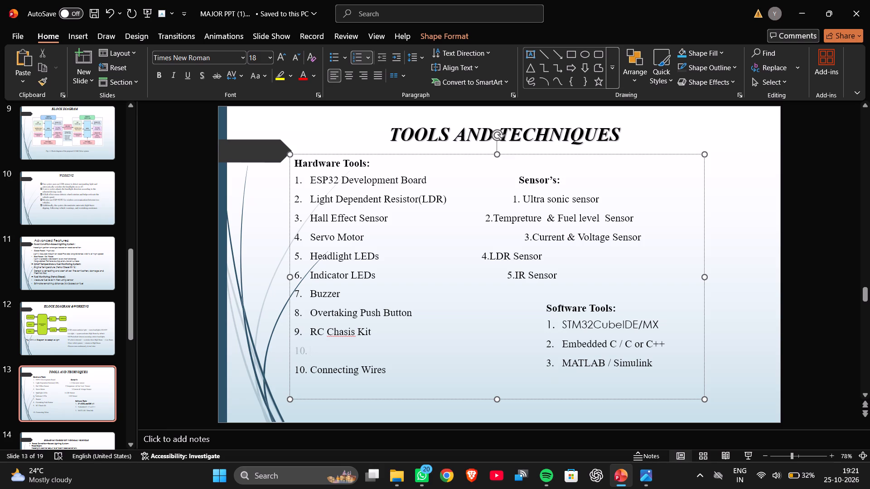
pyautogui.write('12')
pyautogui.write('V')
pyautogui.press('space')
pyautogui.write('Power')
pyautogui.press('space')
pyautogui.hotkey('shift', 's')
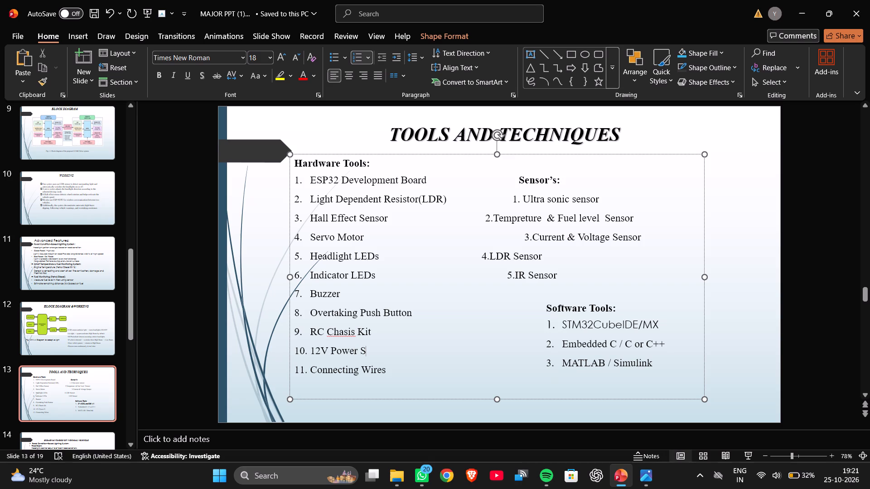
pyautogui.write('upp')
pyautogui.write('ly')
# Replace the eleventh Hardware Tools entry, "Connecting Wires", with "LCD Display".
pyautogui.press('Down')
pyautogui.press('BackSpace')
pyautogui.press('BackSpace')
pyautogui.press('BackSpace')
pyautogui.press('BackSpace')
pyautogui.press('BackSpace')
pyautogui.press('BackSpace')
pyautogui.press('BackSpace')
pyautogui.press('BackSpace')
pyautogui.press('BackSpace')
pyautogui.press('BackSpace')
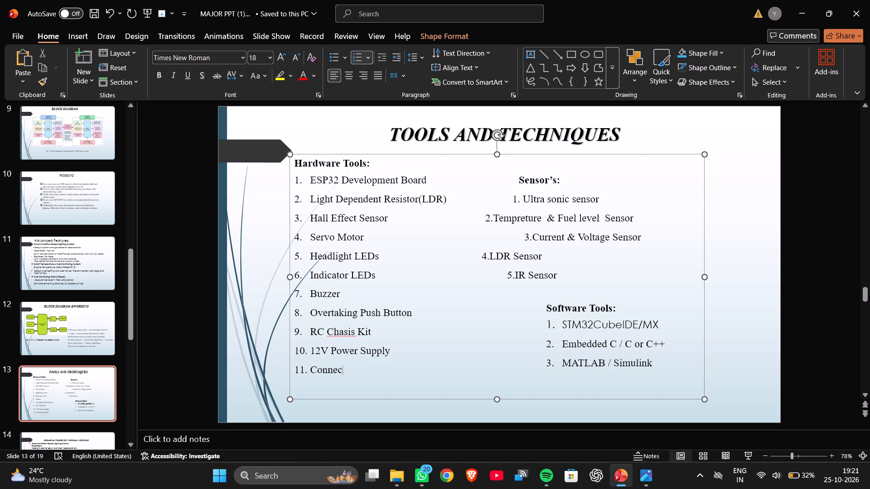
pyautogui.press('BackSpace')
pyautogui.press('BackSpace')
pyautogui.press('BackSpace')
pyautogui.press('BackSpace')
pyautogui.press('BackSpace')
pyautogui.press('BackSpace')
pyautogui.press('l')
pyautogui.write('CD')
pyautogui.press('space')
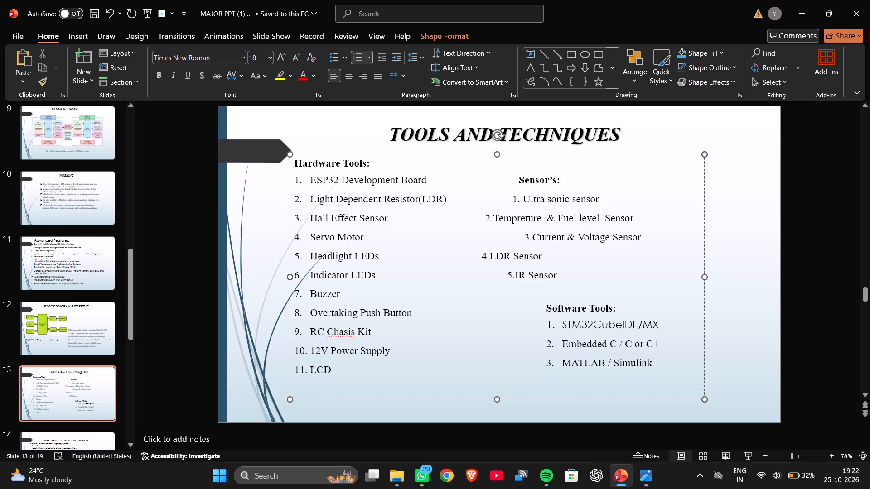
pyautogui.press('d')
pyautogui.write('isplay')
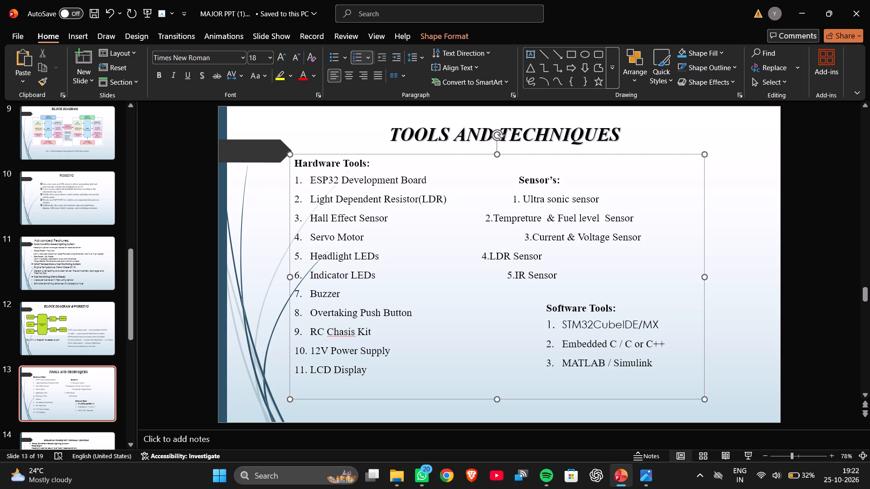
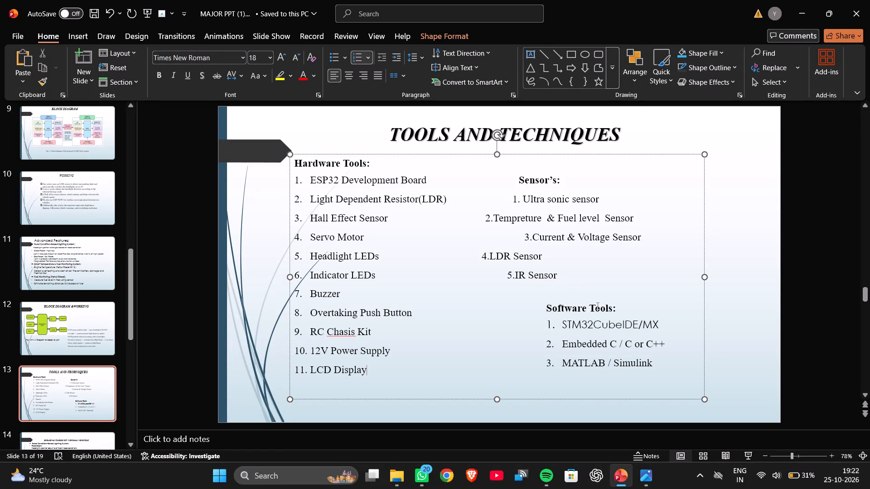
# Delete the fifth entry, "5.IR Sensor", from the Sensor's list on the Tools and Techniques slide.
pyautogui.click(553, 269)
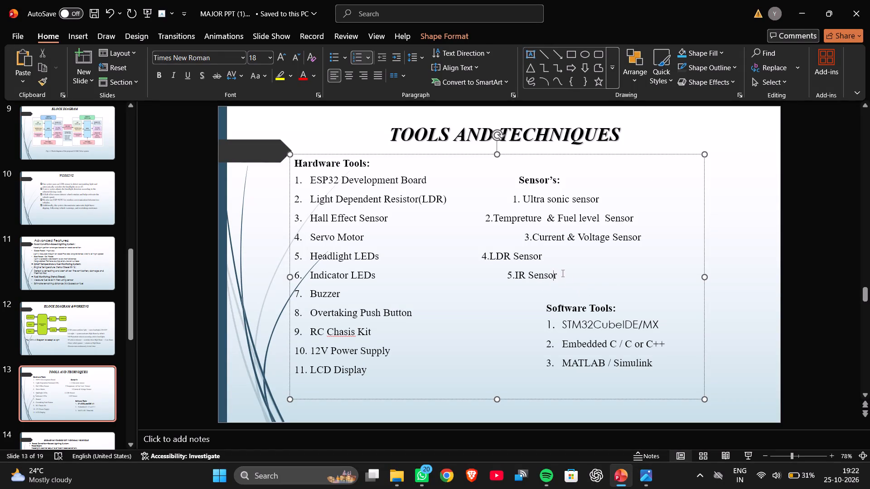
pyautogui.click(563, 273)
pyautogui.press('BackSpace')
pyautogui.press('BackSpace')
pyautogui.press('BackSpace')
pyautogui.press('BackSpace')
pyautogui.press('BackSpace')
pyautogui.press('BackSpace')
pyautogui.press('BackSpace')
pyautogui.press('BackSpace')
pyautogui.press('BackSpace')
pyautogui.press('BackSpace')
pyautogui.press('BackSpace')
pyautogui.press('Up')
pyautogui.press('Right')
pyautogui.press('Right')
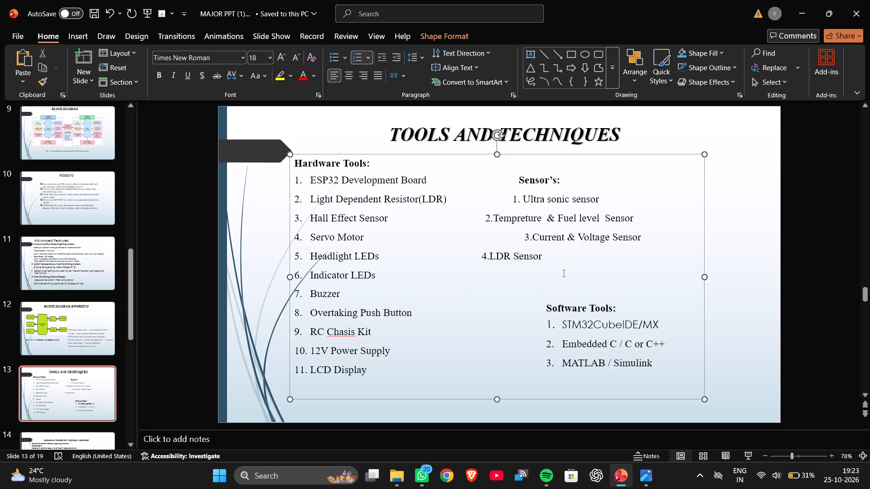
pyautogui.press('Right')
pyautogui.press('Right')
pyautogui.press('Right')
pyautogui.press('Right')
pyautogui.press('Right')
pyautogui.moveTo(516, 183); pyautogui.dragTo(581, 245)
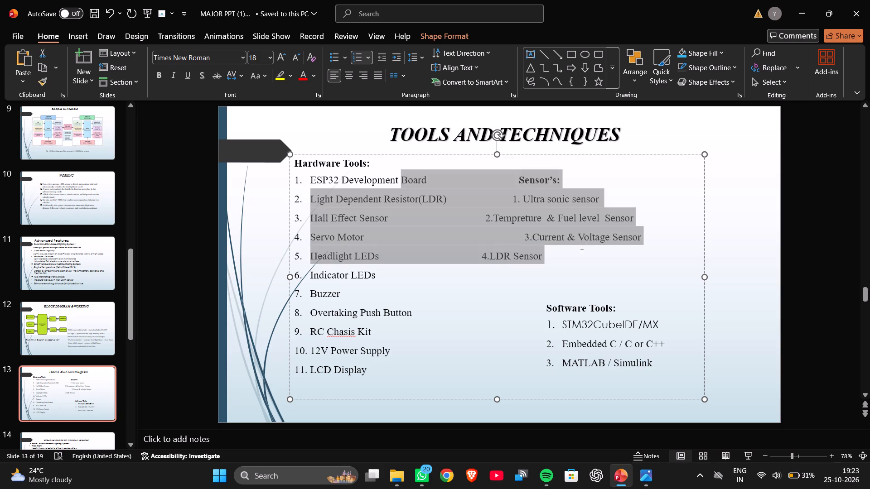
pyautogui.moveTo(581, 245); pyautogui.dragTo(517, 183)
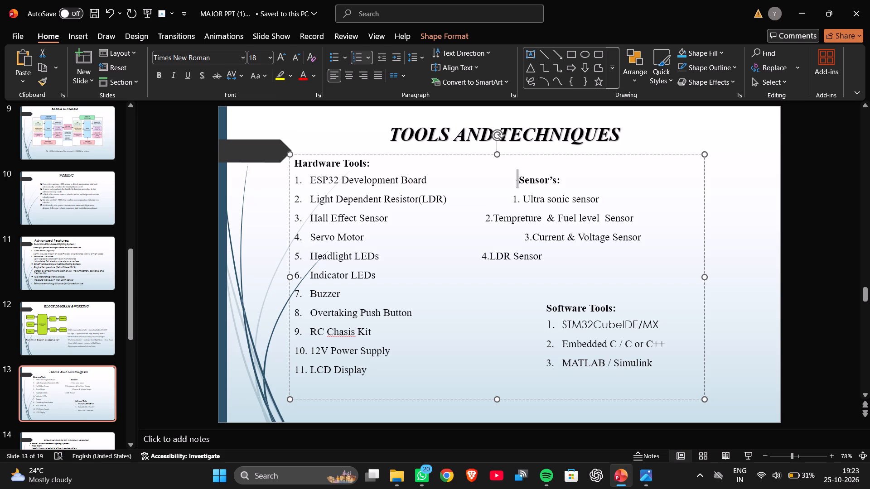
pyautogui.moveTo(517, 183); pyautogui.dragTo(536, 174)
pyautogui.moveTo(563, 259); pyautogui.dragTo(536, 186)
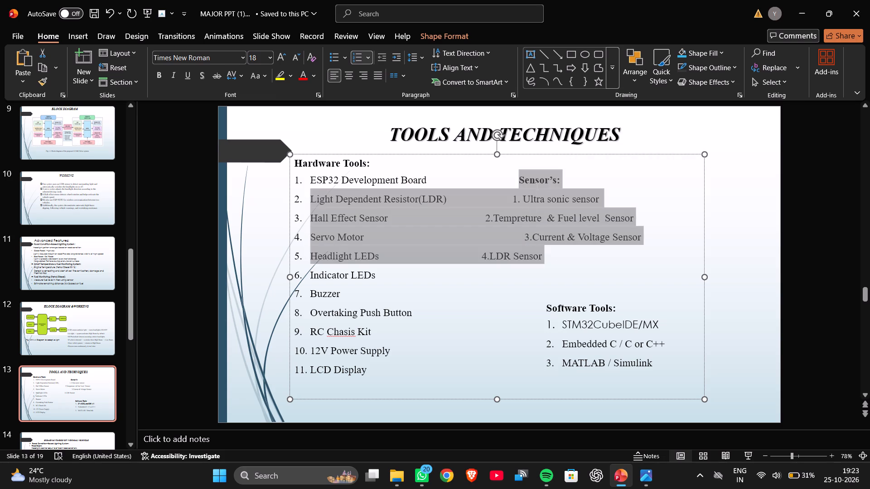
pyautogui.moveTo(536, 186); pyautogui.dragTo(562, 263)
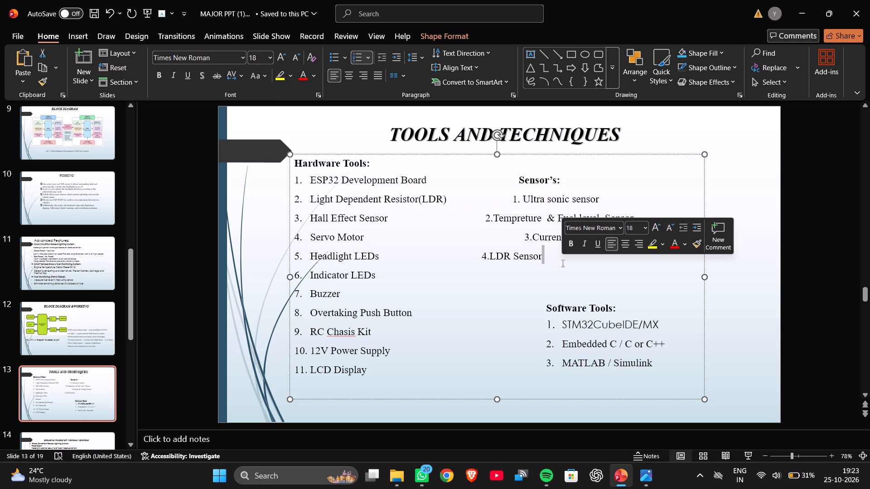
# Delete the fourth entry, "4.LDR Sensor", from the Sensor's list.
pyautogui.click(562, 263)
pyautogui.press('BackSpace')
pyautogui.press('BackSpace')
pyautogui.press('BackSpace')
pyautogui.press('BackSpace')
pyautogui.press('BackSpace')
pyautogui.press('BackSpace')
pyautogui.press('BackSpace')
pyautogui.press('BackSpace')
pyautogui.press('BackSpace')
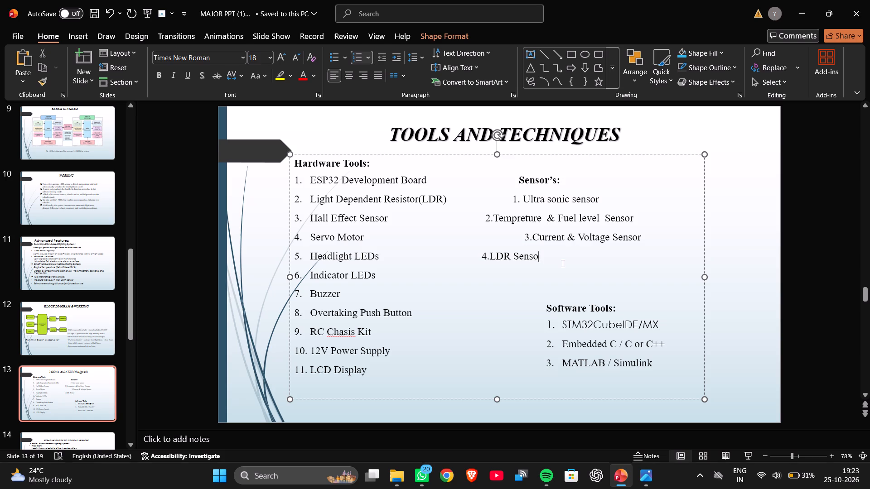
pyautogui.press('BackSpace')
pyautogui.press('BackSpace')
pyautogui.press('BackSpace')
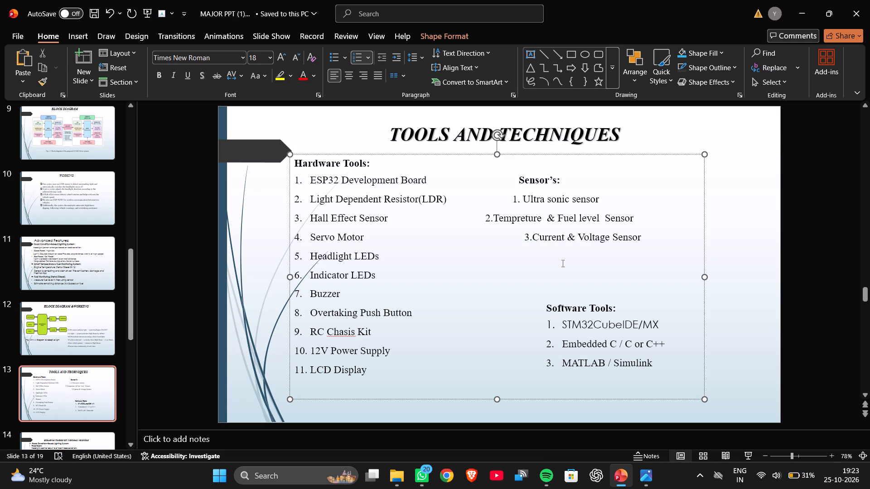
# Delete the third entry, "3.Current & Voltage Sensor", from the Sensor's list.
pyautogui.press('Up')
pyautogui.press('Right')
pyautogui.press('Right')
pyautogui.press('Right')
pyautogui.press('Right')
pyautogui.press('Right')
pyautogui.press('Right')
pyautogui.press('Right')
pyautogui.press('Right')
pyautogui.press('Right')
pyautogui.press('Right')
pyautogui.press('Right')
pyautogui.press('Right')
pyautogui.press('Right')
pyautogui.press('Right')
pyautogui.press('Right')
pyautogui.press('Right')
pyautogui.press('Right')
pyautogui.press('Right')
pyautogui.press('Right')
pyautogui.press('Right')
pyautogui.press('Right')
pyautogui.press('Right')
pyautogui.press('BackSpace')
pyautogui.press('BackSpace')
pyautogui.press('BackSpace')
pyautogui.press('BackSpace')
pyautogui.press('BackSpace')
pyautogui.press('BackSpace')
pyautogui.press('BackSpace')
pyautogui.press('BackSpace')
pyautogui.press('BackSpace')
pyautogui.press('BackSpace')
pyautogui.press('BackSpace')
pyautogui.press('BackSpace')
pyautogui.press('BackSpace')
pyautogui.press('BackSpace')
pyautogui.press('BackSpace')
pyautogui.press('BackSpace')
pyautogui.press('BackSpace')
pyautogui.press('BackSpace')
pyautogui.press('BackSpace')
pyautogui.press('BackSpace')
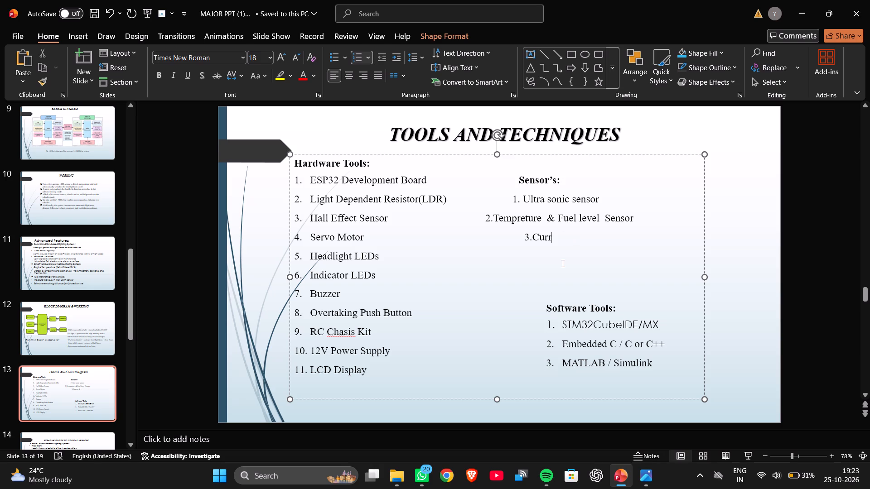
pyautogui.press('BackSpace')
pyautogui.press('BackSpace')
pyautogui.press('BackSpace')
pyautogui.press('BackSpace')
pyautogui.press('BackSpace')
pyautogui.press('BackSpace')
# Delete the second entry, "2.Tempreture & Fuel level Sensor", from the Sensor's list.
pyautogui.press('Up')
pyautogui.press('Right')
pyautogui.press('Right')
pyautogui.press('Right')
pyautogui.press('Right')
pyautogui.press('Right')
pyautogui.press('Right')
pyautogui.press('Right')
pyautogui.press('Right')
pyautogui.press('Right')
pyautogui.press('Right')
pyautogui.press('Right')
pyautogui.press('Right')
pyautogui.press('Right')
pyautogui.press('Right')
pyautogui.press('Right')
pyautogui.press('Right')
pyautogui.press('Right')
pyautogui.press('Right')
pyautogui.press('Right')
pyautogui.press('Right')
pyautogui.press('Right')
pyautogui.press('Right')
pyautogui.press('Right')
pyautogui.press('Right')
pyautogui.press('Right')
pyautogui.press('Right')
pyautogui.press('BackSpace')
pyautogui.press('BackSpace')
pyautogui.press('BackSpace')
pyautogui.press('BackSpace')
pyautogui.press('BackSpace')
pyautogui.press('BackSpace')
pyautogui.press('BackSpace')
pyautogui.press('BackSpace')
pyautogui.press('BackSpace')
pyautogui.press('BackSpace')
pyautogui.press('BackSpace')
pyautogui.press('BackSpace')
pyautogui.press('BackSpace')
pyautogui.press('BackSpace')
pyautogui.press('BackSpace')
pyautogui.press('BackSpace')
pyautogui.press('BackSpace')
pyautogui.press('BackSpace')
pyautogui.press('BackSpace')
pyautogui.press('BackSpace')
pyautogui.press('BackSpace')
pyautogui.press('BackSpace')
pyautogui.press('BackSpace')
pyautogui.press('BackSpace')
pyautogui.press('BackSpace')
pyautogui.press('BackSpace')
pyautogui.press('BackSpace')
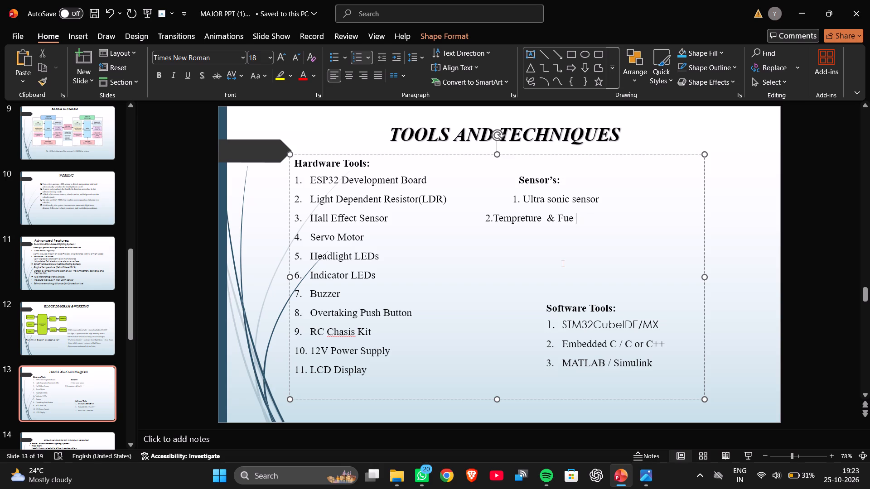
pyautogui.press('BackSpace')
pyautogui.press('BackSpace')
pyautogui.press('BackSpace')
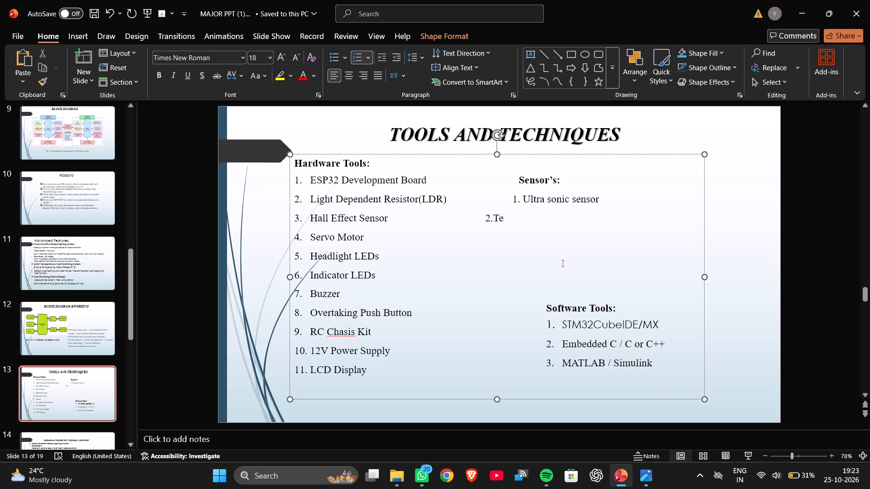
pyautogui.press('BackSpace')
pyautogui.press('BackSpace')
pyautogui.press('BackSpace')
pyautogui.press('BackSpace')
pyautogui.press('Up')
# Delete the first entry, "1. Ultra sonic sensor", from the Sensor's list on the Tools and Techniques slide.
pyautogui.press('Right')
pyautogui.press('Right')
pyautogui.press('Right')
pyautogui.press('Right')
pyautogui.press('Right')
pyautogui.press('Right')
pyautogui.press('Right')
pyautogui.press('Right')
pyautogui.press('Right')
pyautogui.press('Right')
pyautogui.press('Right')
pyautogui.press('Right')
pyautogui.press('Right')
pyautogui.press('Right')
pyautogui.press('Right')
pyautogui.press('Right')
pyautogui.press('Right')
pyautogui.press('Right')
pyautogui.press('Right')
pyautogui.press('Right')
pyautogui.press('BackSpace')
pyautogui.press('BackSpace')
pyautogui.press('BackSpace')
pyautogui.press('BackSpace')
pyautogui.press('BackSpace')
pyautogui.press('BackSpace')
pyautogui.press('BackSpace')
pyautogui.press('BackSpace')
pyautogui.press('BackSpace')
pyautogui.press('BackSpace')
pyautogui.press('BackSpace')
pyautogui.press('BackSpace')
pyautogui.press('BackSpace')
pyautogui.press('BackSpace')
pyautogui.press('BackSpace')
pyautogui.press('BackSpace')
pyautogui.press('BackSpace')
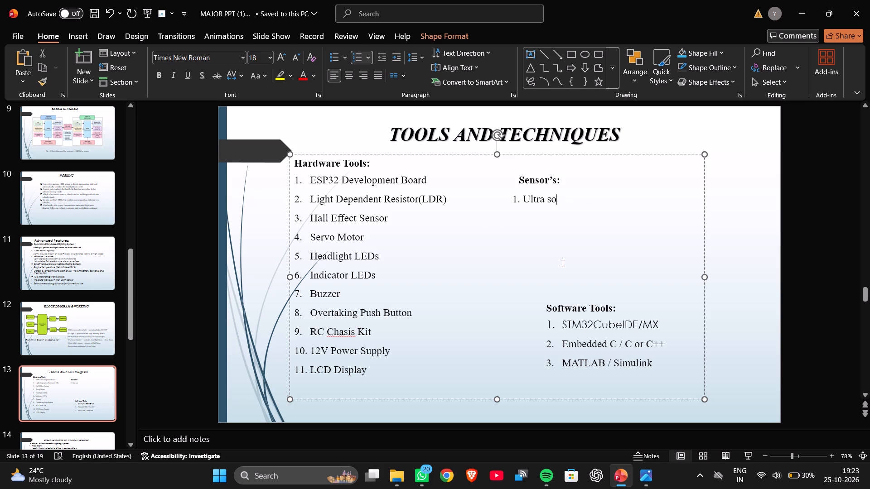
pyautogui.press('BackSpace')
pyautogui.press('BackSpace')
pyautogui.press('BackSpace')
pyautogui.press('BackSpace')
# Delete the "Sensor's:" heading beside the Hardware Tools list.
pyautogui.press('Up')
pyautogui.press('Right')
pyautogui.press('Right')
pyautogui.press('Right')
pyautogui.press('Right')
pyautogui.press('Right')
pyautogui.press('Right')
pyautogui.press('Right')
pyautogui.press('Right')
pyautogui.press('Right')
pyautogui.press('Right')
pyautogui.press('Right')
pyautogui.press('BackSpace')
pyautogui.press('BackSpace')
pyautogui.press('BackSpace')
pyautogui.press('BackSpace')
pyautogui.press('BackSpace')
pyautogui.press('BackSpace')
pyautogui.press('BackSpace')
pyautogui.press('BackSpace')
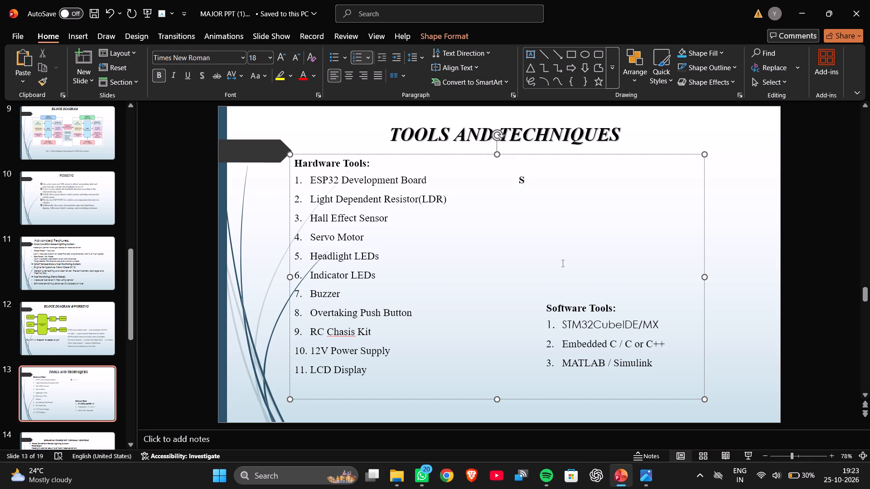
pyautogui.press('BackSpace')
# Move the Software Tools text box up so its heading is level with the Hardware Tools heading.
pyautogui.click(545, 306)
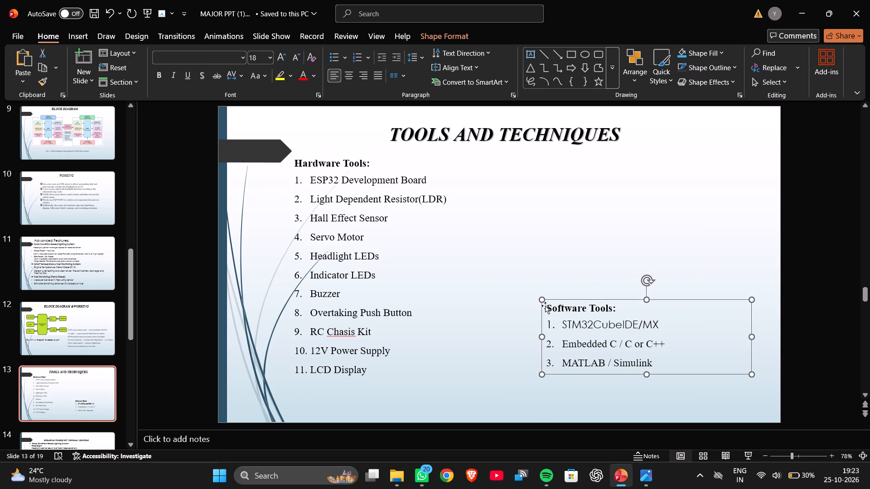
pyautogui.moveTo(596, 314); pyautogui.dragTo(599, 306)
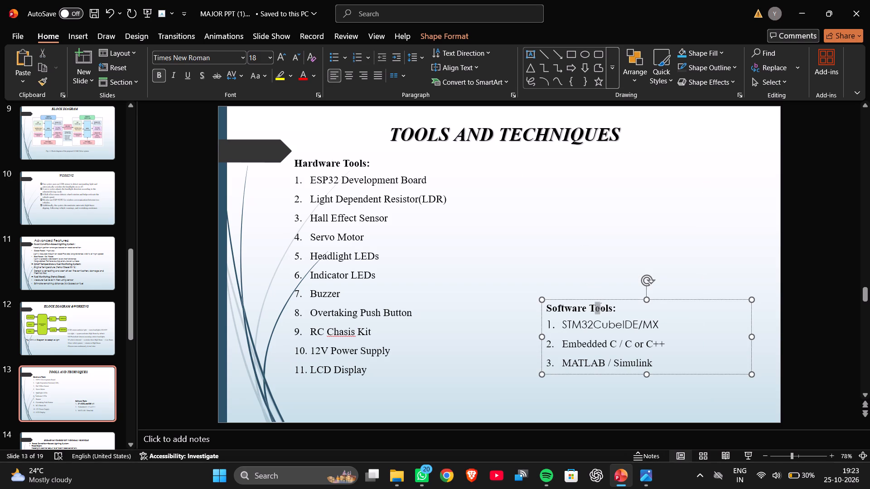
pyautogui.moveTo(599, 306); pyautogui.dragTo(624, 316)
pyautogui.click(668, 331)
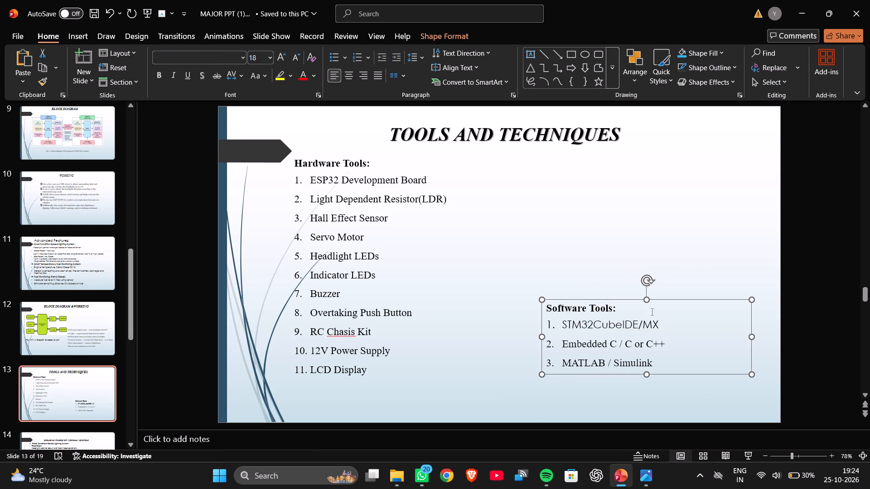
pyautogui.moveTo(638, 299); pyautogui.dragTo(636, 232)
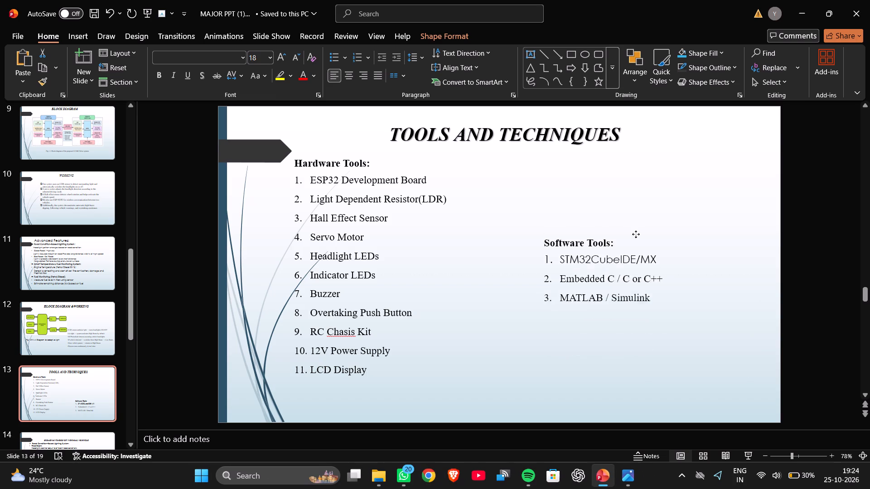
pyautogui.moveTo(636, 232); pyautogui.dragTo(634, 158)
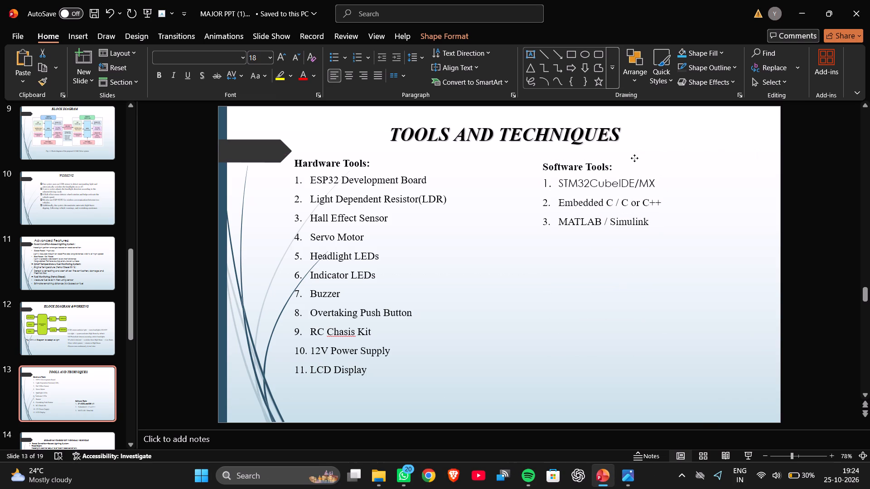
pyautogui.moveTo(634, 158); pyautogui.dragTo(638, 156)
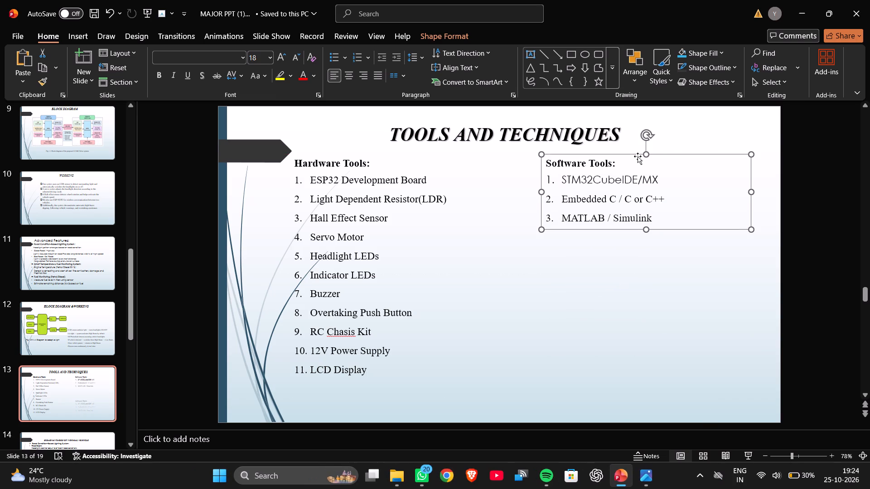
# Delete the third entry, "MATLAB / Simulink", and its number from the Software Tools list.
pyautogui.click(665, 205)
pyautogui.click(658, 217)
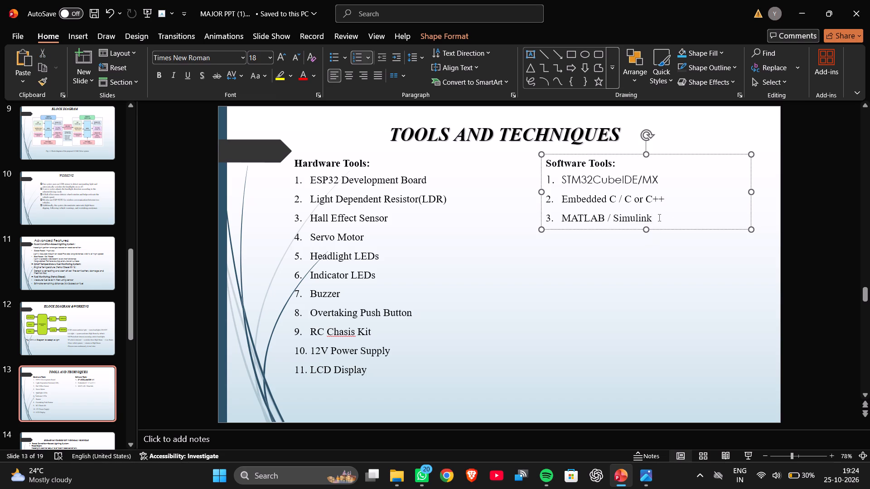
pyautogui.press('BackSpace')
pyautogui.press('BackSpace')
pyautogui.press('BackSpace')
pyautogui.press('BackSpace')
pyautogui.press('BackSpace')
pyautogui.press('BackSpace')
pyautogui.press('BackSpace')
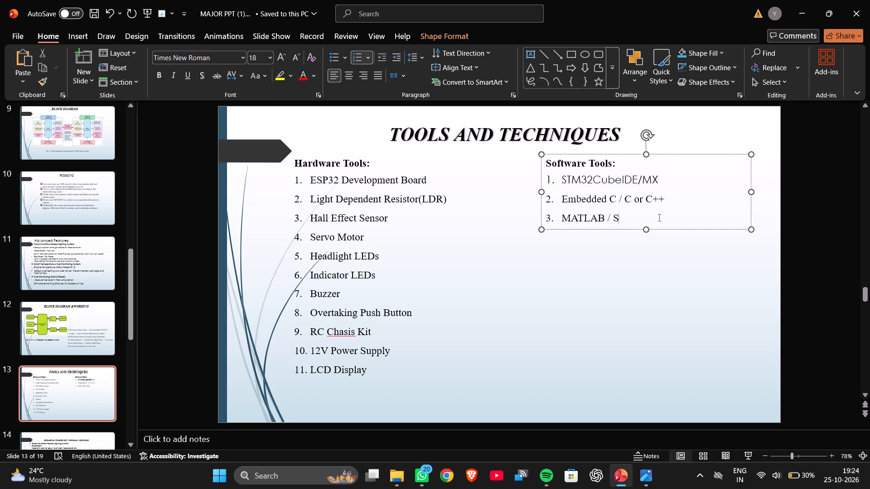
pyautogui.press('BackSpace')
pyautogui.press('BackSpace')
pyautogui.press('BackSpace')
pyautogui.press('BackSpace')
pyautogui.press('BackSpace')
pyautogui.press('BackSpace')
pyautogui.press('BackSpace')
pyautogui.press('BackSpace')
pyautogui.press('BackSpace')
pyautogui.press('BackSpace')
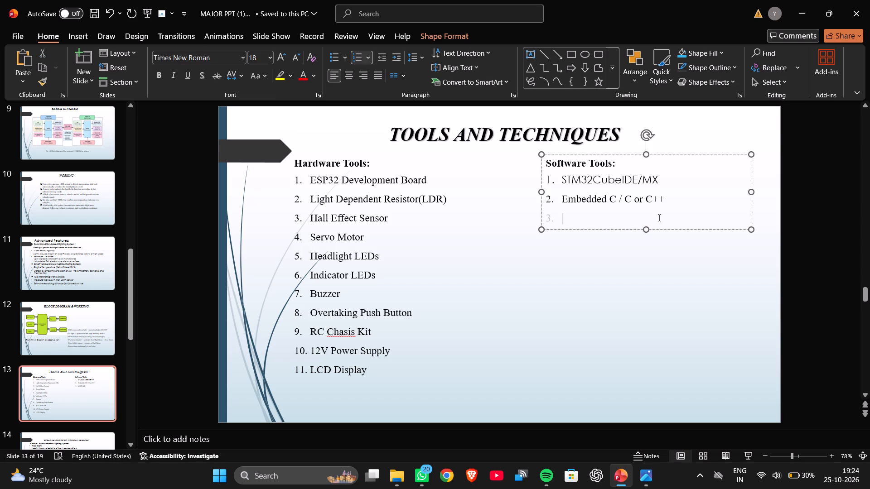
pyautogui.press('BackSpace')
pyautogui.press('BackSpace')
# Delete the second entry, "Embedded C / C or C++", and its number from the Software Tools list.
pyautogui.press('BackSpace')
pyautogui.press('BackSpace')
pyautogui.press('BackSpace')
pyautogui.press('BackSpace')
pyautogui.press('BackSpace')
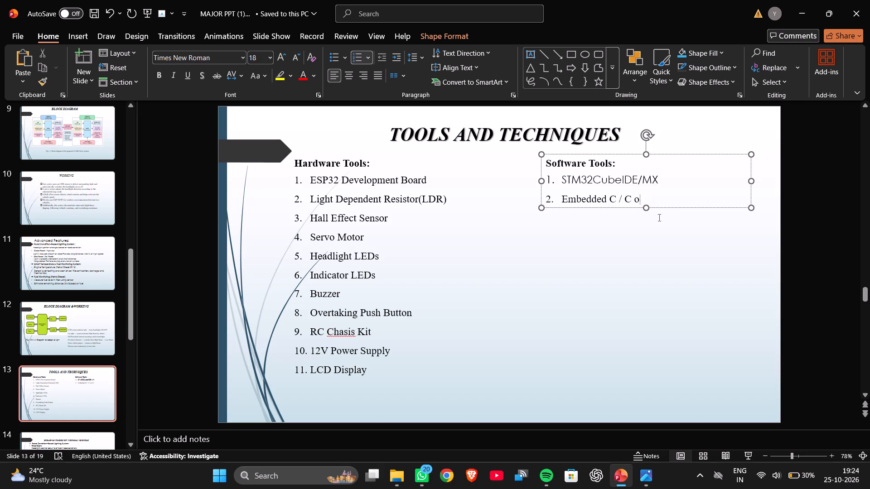
pyautogui.press('BackSpace')
pyautogui.press('BackSpace')
pyautogui.press('BackSpace')
pyautogui.press('BackSpace')
pyautogui.press('BackSpace')
pyautogui.press('BackSpace')
pyautogui.press('BackSpace')
pyautogui.press('BackSpace')
pyautogui.press('BackSpace')
pyautogui.press('BackSpace')
pyautogui.press('BackSpace')
pyautogui.press('BackSpace')
pyautogui.press('BackSpace')
pyautogui.press('BackSpace')
pyautogui.press('BackSpace')
pyautogui.press('BackSpace')
pyautogui.press('BackSpace')
pyautogui.press('BackSpace')
# Delete the first entry, "STM32CubeIDE/MX", and its number, keeping an empty line under the Software Tools heading.
pyautogui.press('BackSpace')
pyautogui.press('BackSpace')
pyautogui.press('BackSpace')
pyautogui.press('BackSpace')
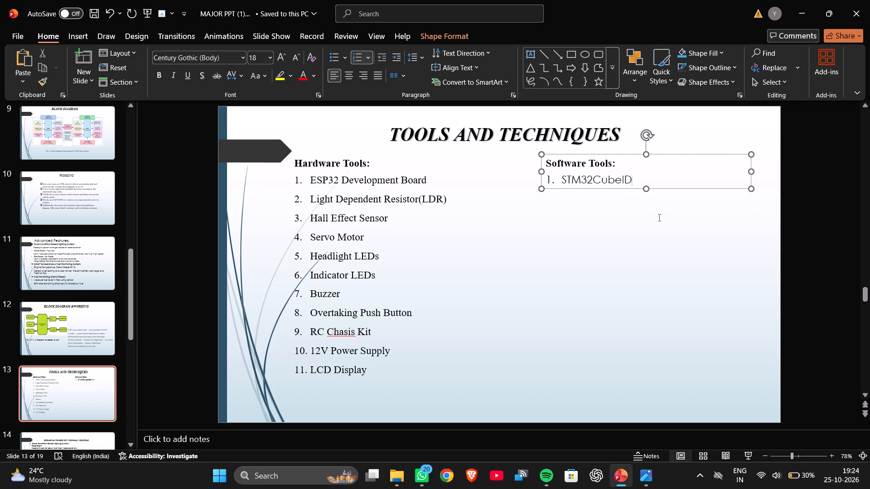
pyautogui.press('BackSpace')
pyautogui.press('BackSpace')
pyautogui.press('BackSpace')
pyautogui.press('BackSpace')
pyautogui.press('BackSpace')
pyautogui.press('BackSpace')
pyautogui.press('BackSpace')
pyautogui.press('BackSpace')
pyautogui.press('BackSpace')
pyautogui.press('BackSpace')
pyautogui.press('BackSpace')
pyautogui.press('BackSpace')
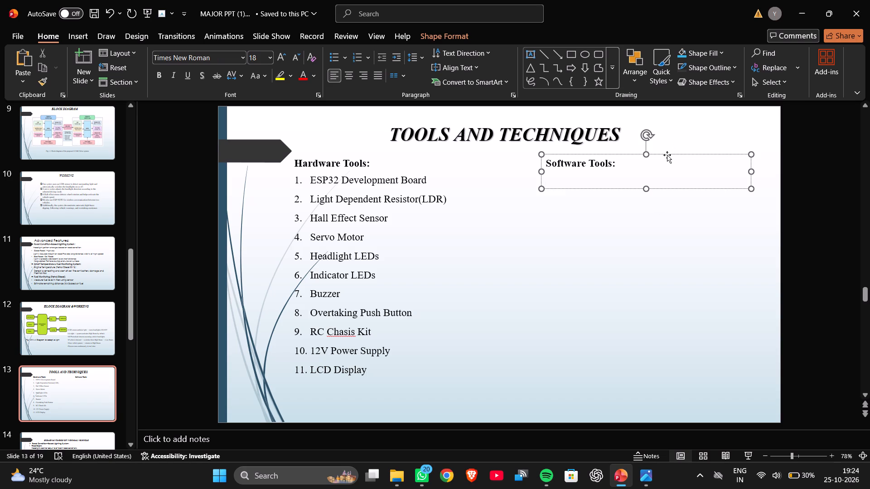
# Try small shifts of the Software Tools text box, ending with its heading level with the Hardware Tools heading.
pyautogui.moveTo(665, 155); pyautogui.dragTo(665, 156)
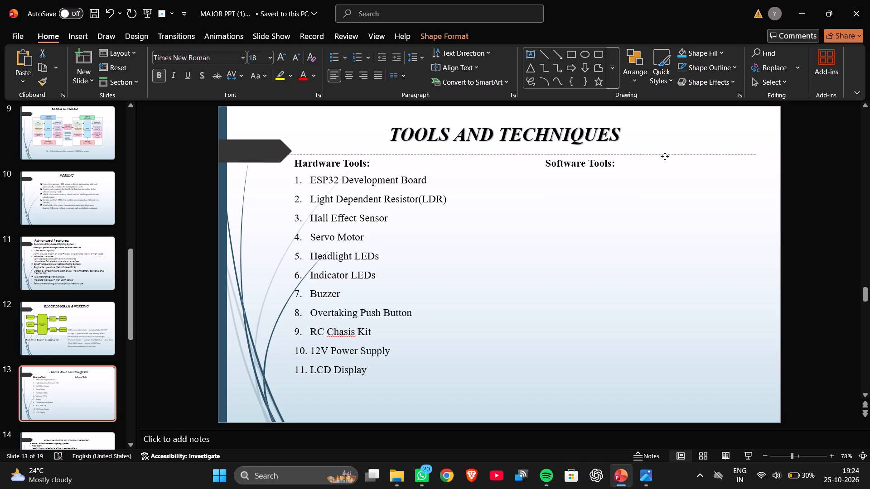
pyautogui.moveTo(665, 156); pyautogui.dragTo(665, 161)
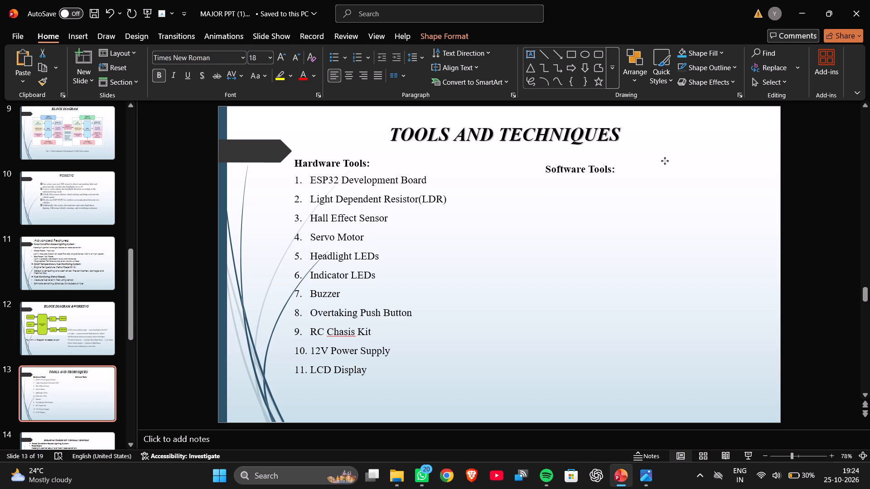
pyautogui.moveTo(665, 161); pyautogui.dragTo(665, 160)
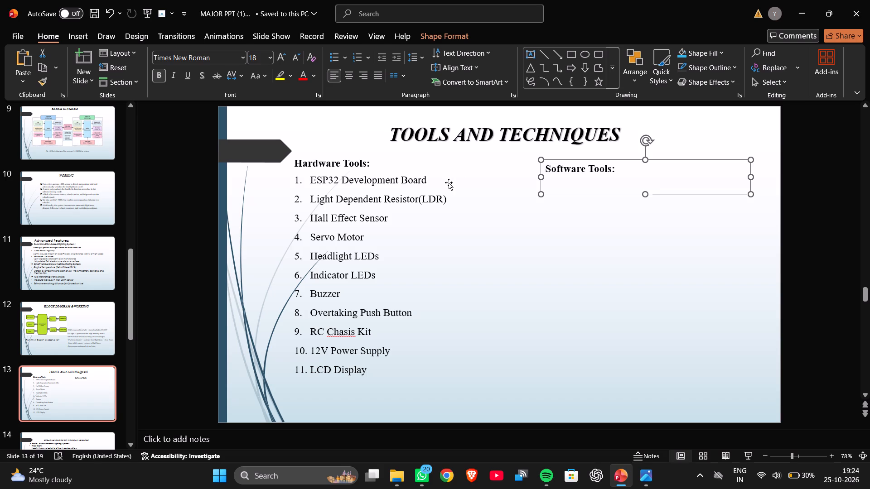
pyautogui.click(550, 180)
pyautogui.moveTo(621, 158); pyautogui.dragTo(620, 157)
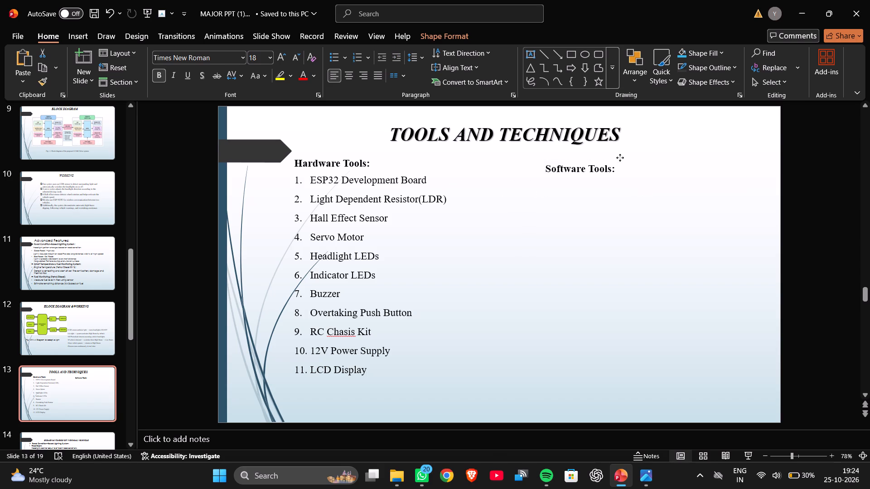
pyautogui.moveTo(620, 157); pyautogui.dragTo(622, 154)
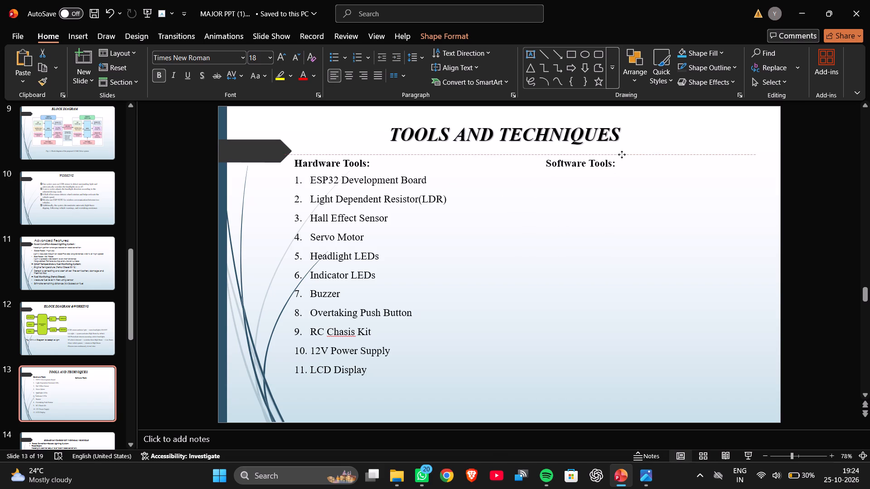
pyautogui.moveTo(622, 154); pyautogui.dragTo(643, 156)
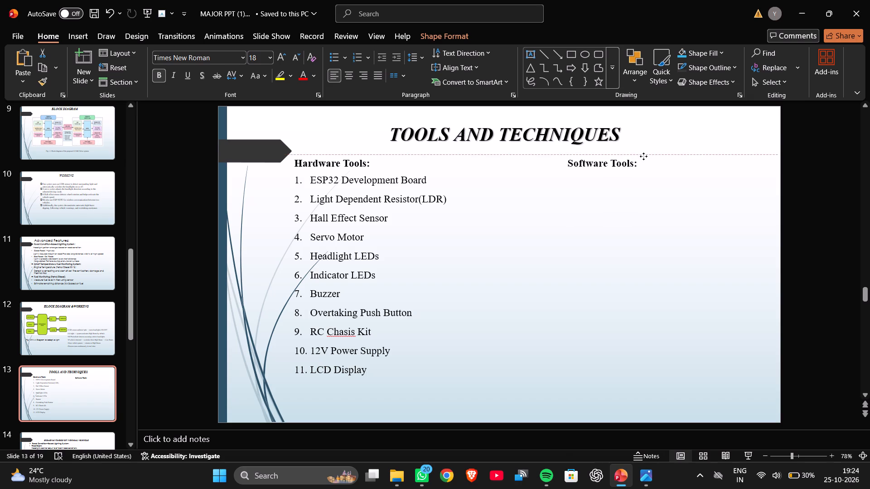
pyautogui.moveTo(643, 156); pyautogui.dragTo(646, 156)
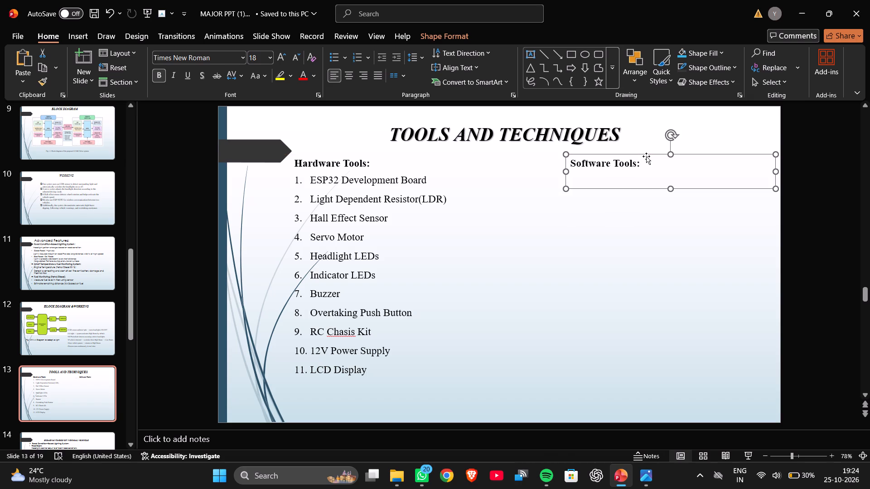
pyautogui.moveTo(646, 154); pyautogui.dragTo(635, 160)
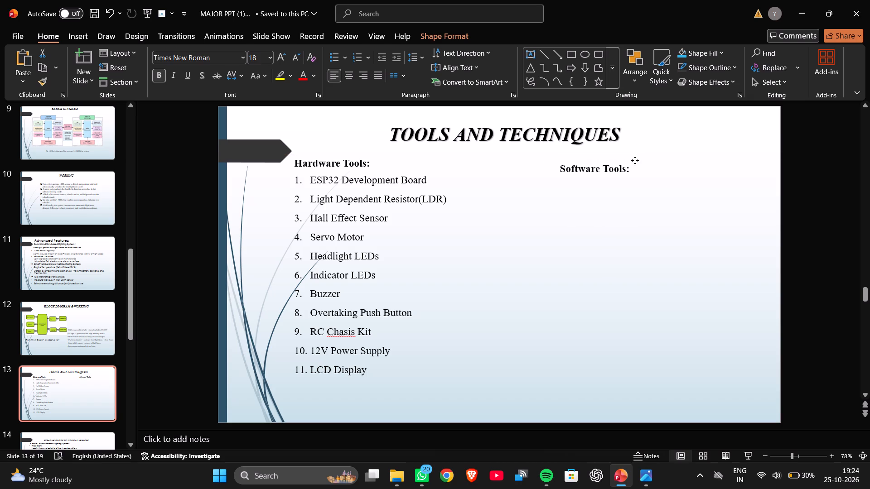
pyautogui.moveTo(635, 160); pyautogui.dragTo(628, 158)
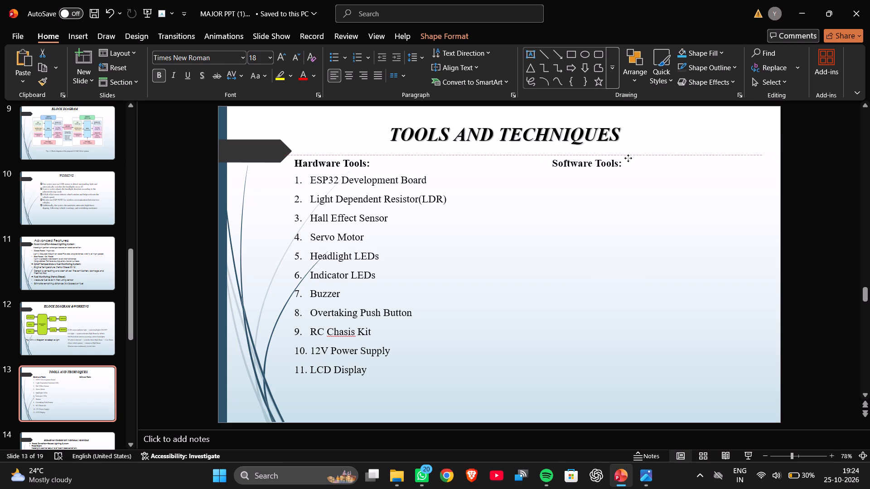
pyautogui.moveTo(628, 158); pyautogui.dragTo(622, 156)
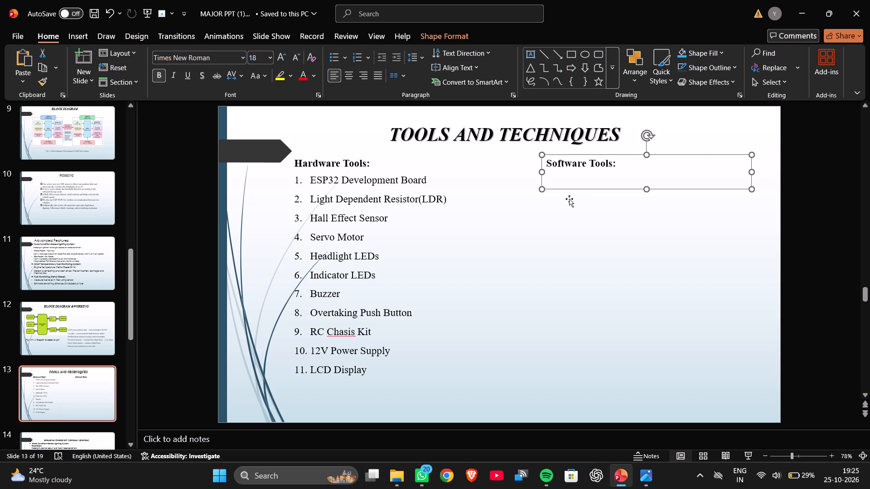
# Enter "1. Arduino IDE" as the first entry on the empty line under the Software Tools heading.
pyautogui.click(556, 176)
pyautogui.click(555, 173)
pyautogui.press('1')
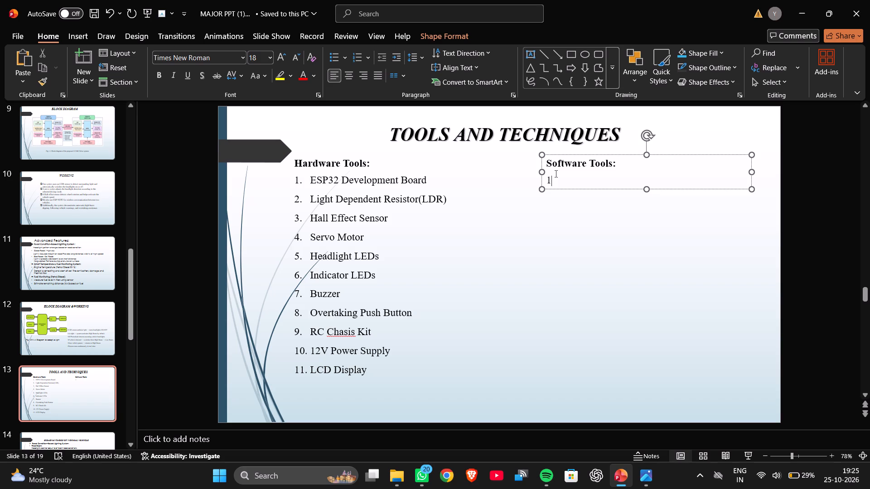
pyautogui.press('.')
pyautogui.press('space')
pyautogui.hotkey('shift', 'a')
pyautogui.write('rd')
pyautogui.press('u')
pyautogui.write('ino')
pyautogui.press('space')
pyautogui.press('i')
pyautogui.write('DE')
# Add "Software Simulation Dashboard" as the second numbered entry in the Software Tools list.
pyautogui.press('Return')
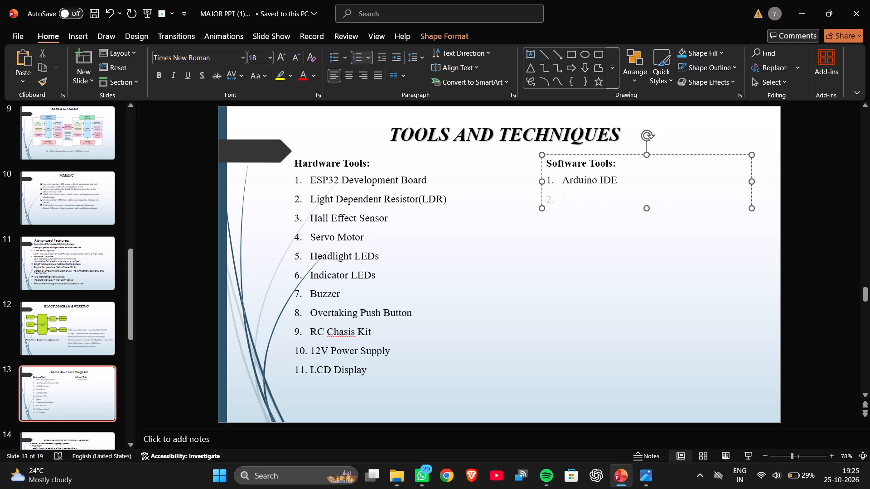
pyautogui.write('Soft')
pyautogui.write('ware')
pyautogui.press('space')
pyautogui.write('Simulation')
pyautogui.press('space')
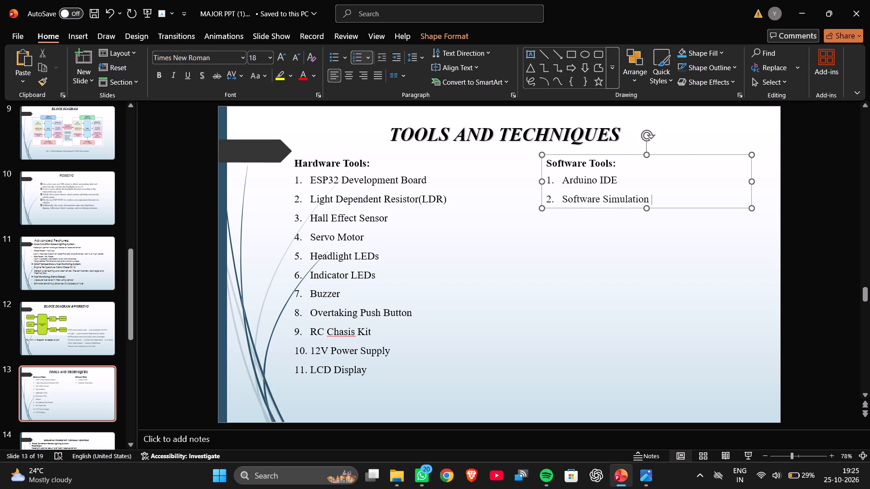
pyautogui.write('Da')
pyautogui.write('sh')
pyautogui.write('boa')
pyautogui.press('r')
pyautogui.press('d')
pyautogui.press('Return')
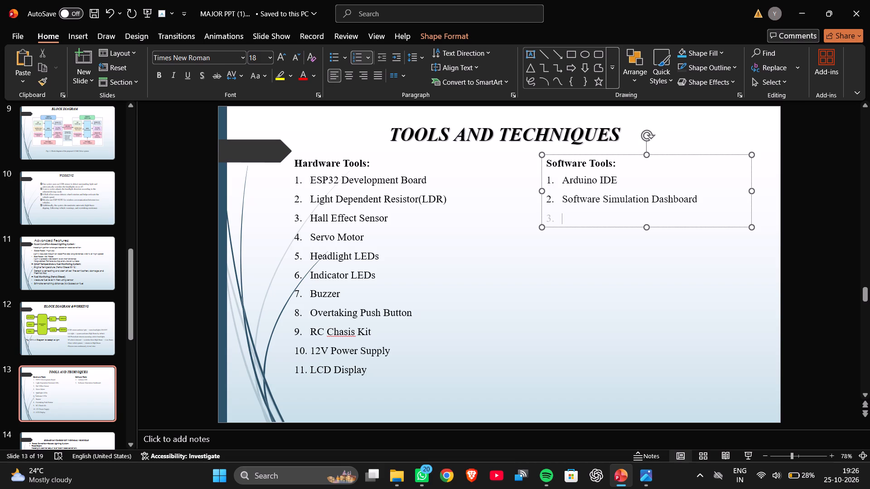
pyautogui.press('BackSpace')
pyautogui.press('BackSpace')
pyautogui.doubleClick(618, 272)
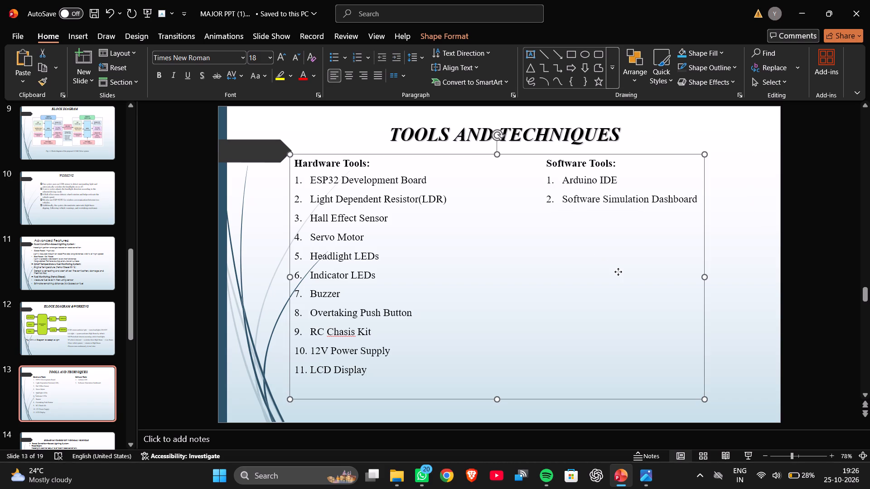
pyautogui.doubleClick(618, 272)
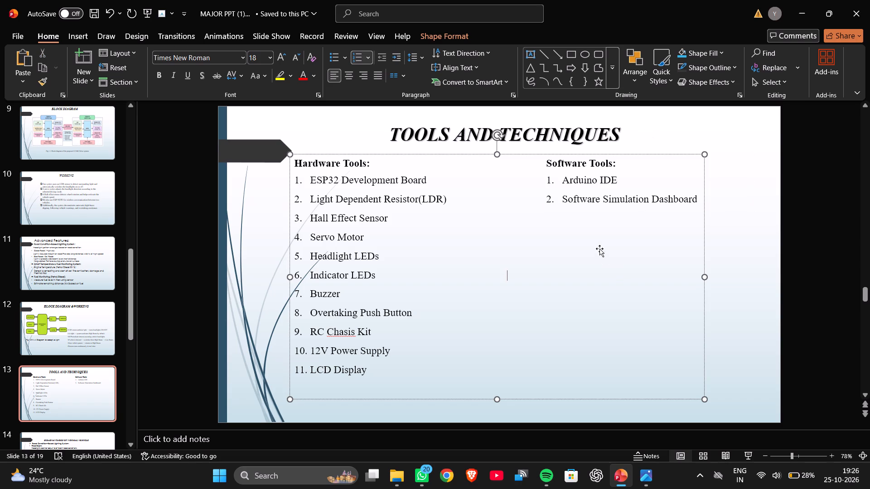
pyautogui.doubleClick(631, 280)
# Leave blank lines below the "Software Simulation Dashboard" entry and start an unnumbered line with "C" in the same text box.
pyautogui.click(626, 185)
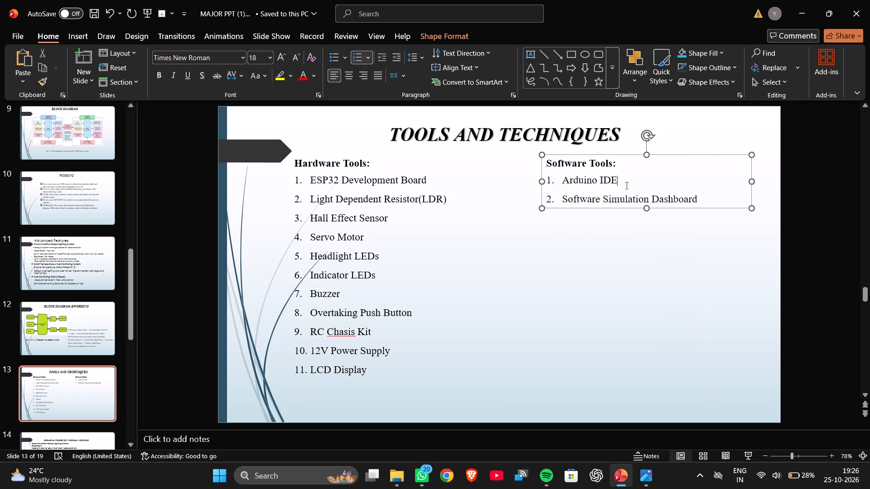
pyautogui.click(710, 201)
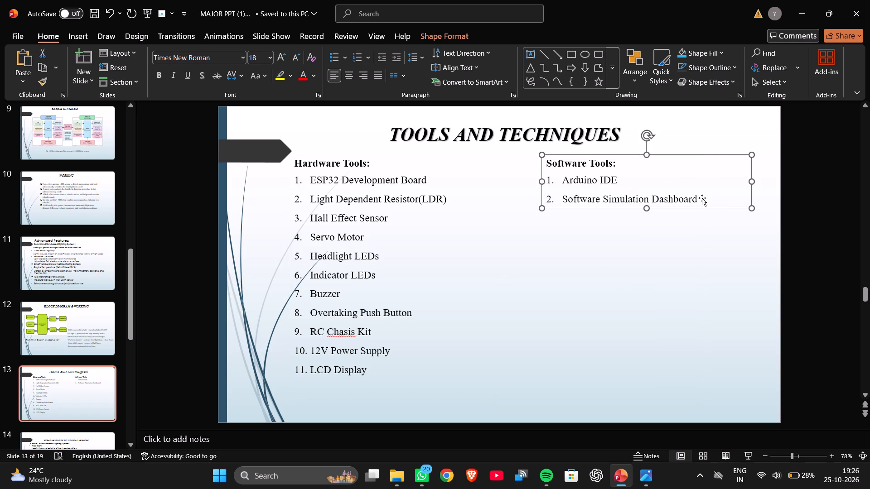
pyautogui.click(702, 197)
pyautogui.click(696, 197)
pyautogui.press('Return')
pyautogui.press('Return')
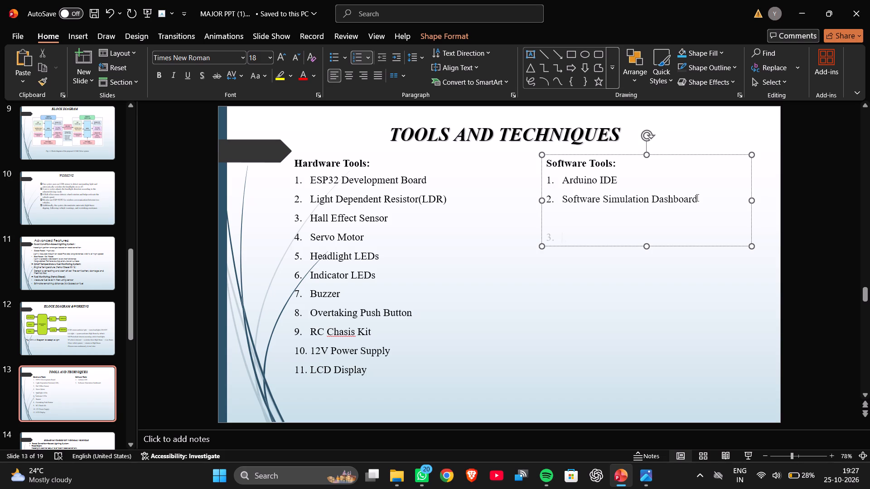
pyautogui.press('Return')
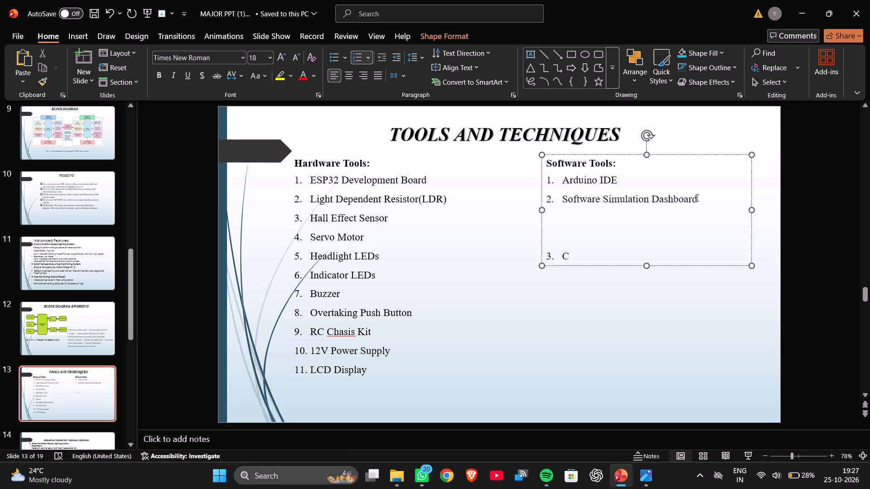
pyautogui.press('Left')
pyautogui.press('Left')
pyautogui.press('Down')
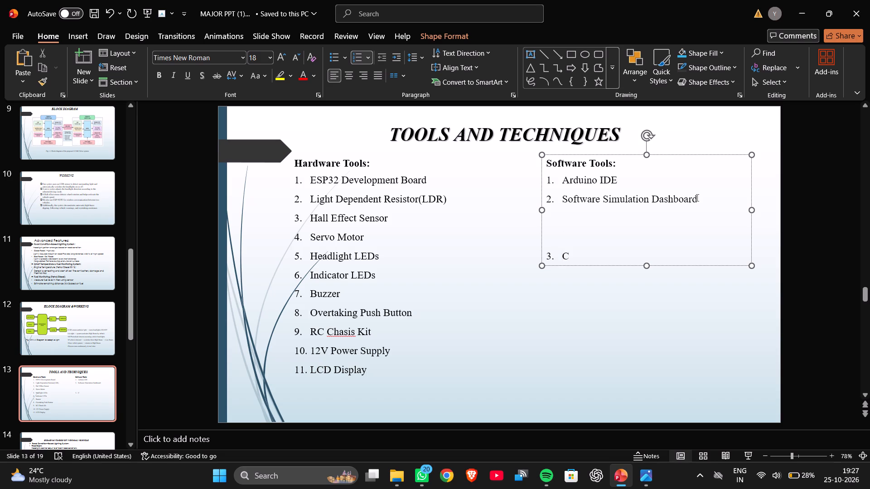
pyautogui.press('BackSpace')
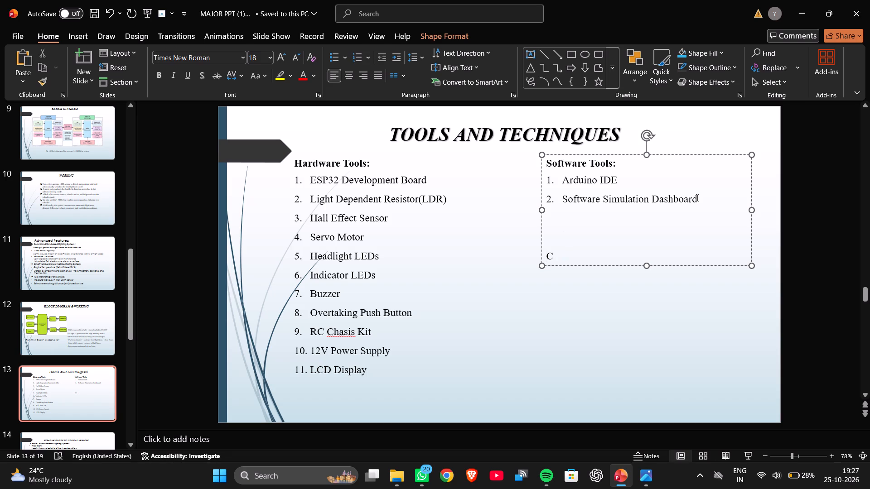
# Complete the unnumbered line below the Software Tools list as "Communication Technology".
pyautogui.press('Right')
pyautogui.write('ommunication')
pyautogui.press('space')
pyautogui.write('Te')
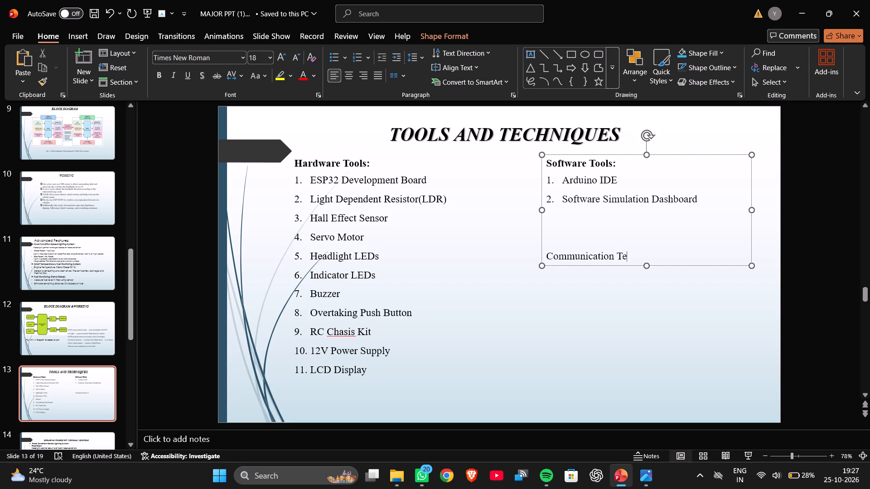
pyautogui.write('chm')
pyautogui.press('BackSpace')
pyautogui.write('nology')
# Make the "Communication Technology" line bold and end it with a colon as a heading.
pyautogui.moveTo(696, 197); pyautogui.dragTo(694, 220)
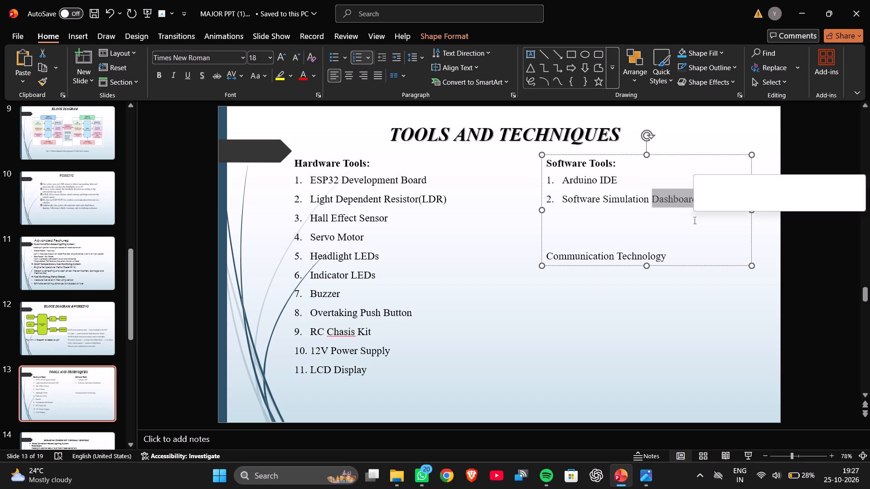
pyautogui.click(684, 230)
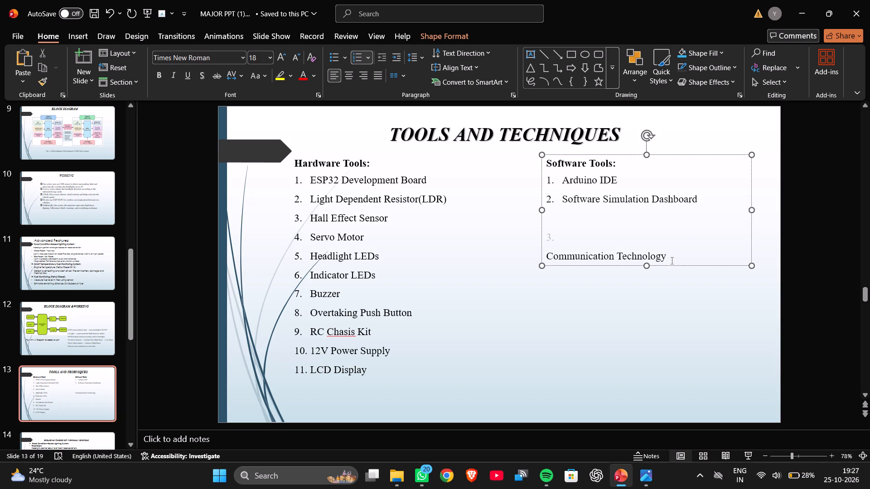
pyautogui.moveTo(671, 260); pyautogui.dragTo(577, 263)
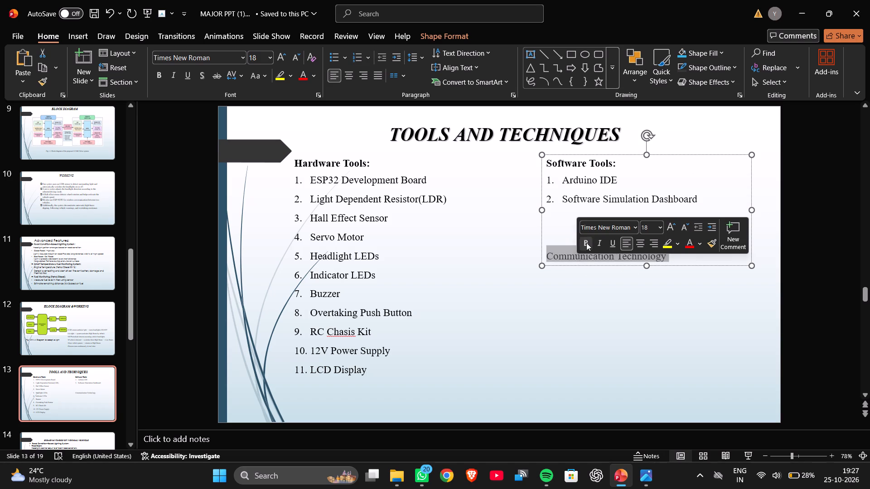
pyautogui.click(586, 243)
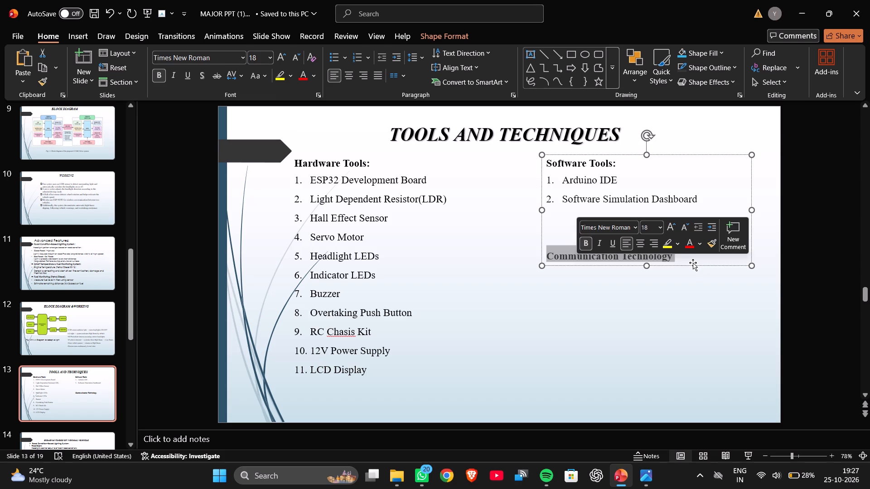
pyautogui.click(692, 262)
pyautogui.click(676, 255)
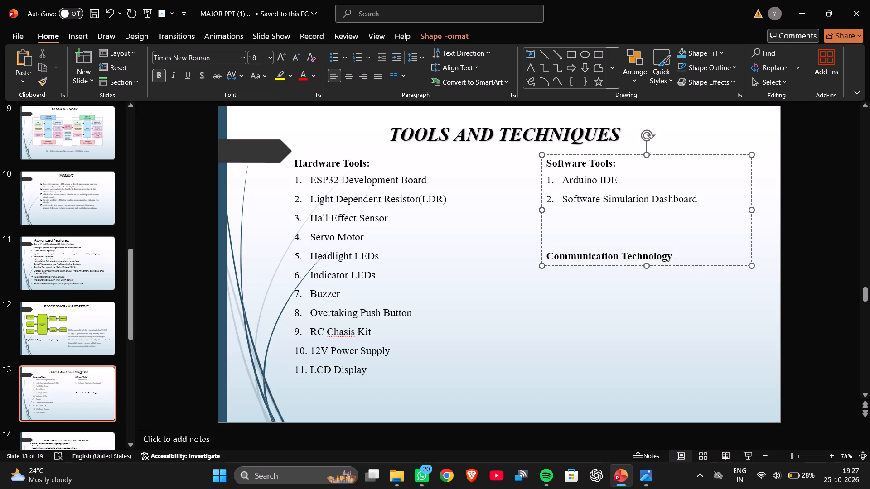
pyautogui.hotkey('shift', ':')
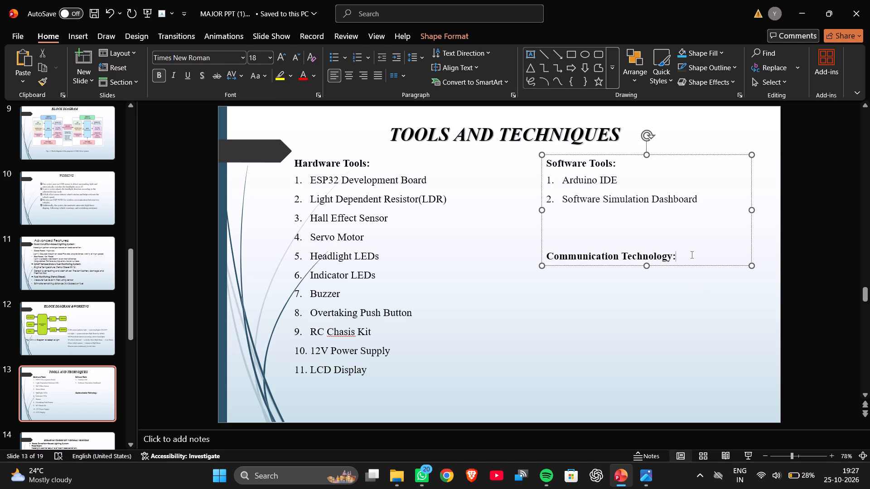
pyautogui.click(691, 254)
# Add a non-bold entry "1.ESP-NOW Protocol" on a new line under the Communication Technology heading.
pyautogui.press('Return')
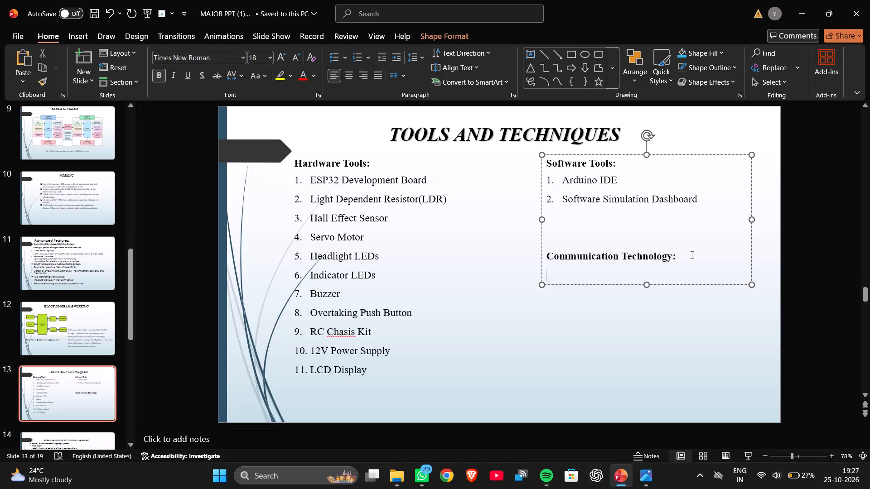
pyautogui.press('1')
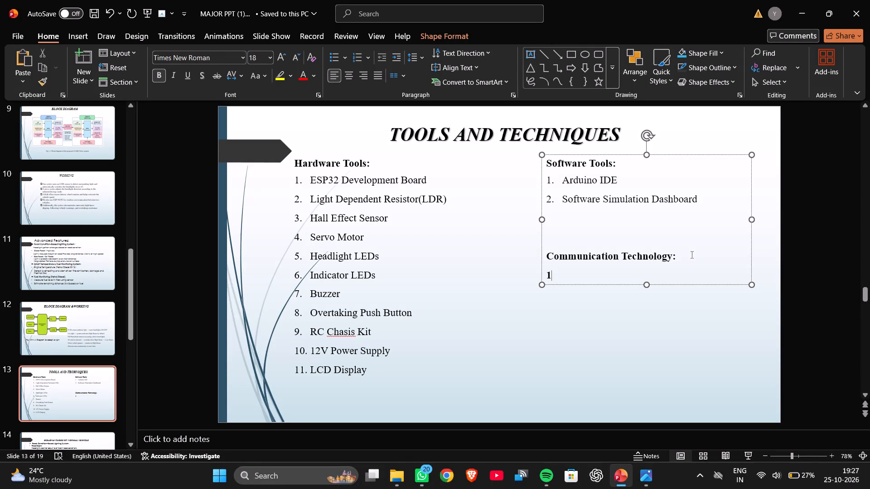
pyautogui.press('BackSpace')
pyautogui.click(164, 78)
pyautogui.write('1.')
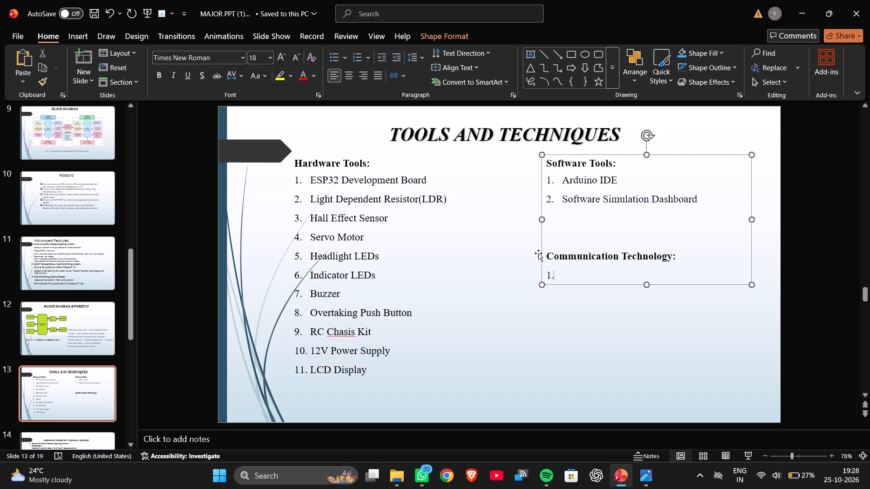
pyautogui.write('ESP')
pyautogui.press('-')
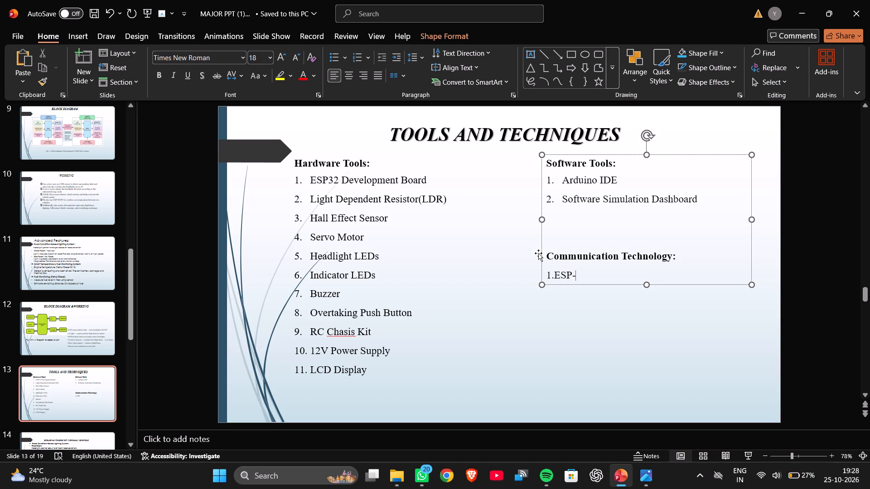
pyautogui.press('n')
pyautogui.write('OW')
pyautogui.press('space')
pyautogui.press('p')
pyautogui.write('rotocol')
# Add "2.Vehicle-to-Vehicle Communication" as the second entry under the Communication Technology heading, and deselect the text box.
pyautogui.press('Return')
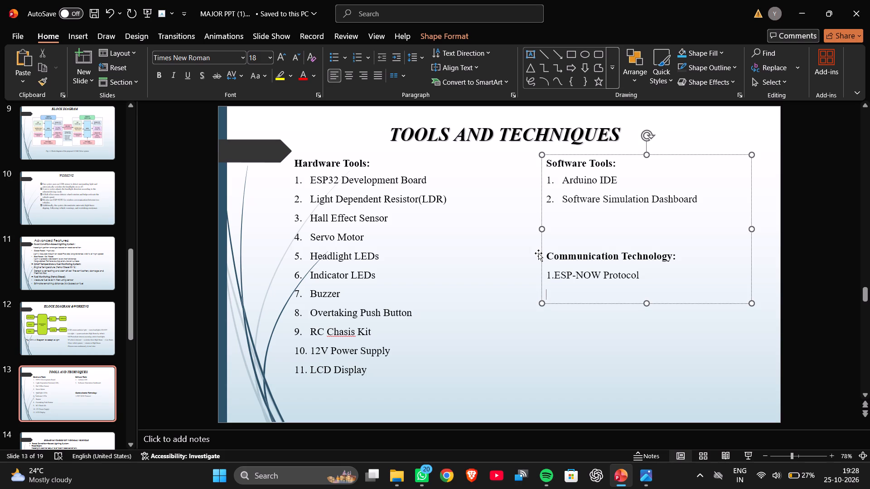
pyautogui.write('2.')
pyautogui.hotkey('shift', 'v')
pyautogui.press('BackSpace')
pyautogui.hotkey('shift', 'v')
pyautogui.write('ehi')
pyautogui.write('cle')
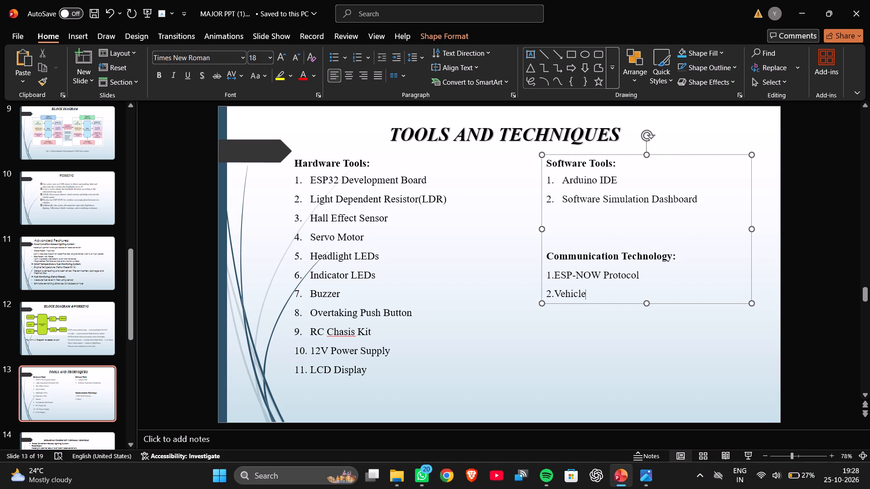
pyautogui.press('-')
pyautogui.write('to')
pyautogui.press('-')
pyautogui.write('Ve')
pyautogui.write('hicle')
pyautogui.press('space')
pyautogui.write('Commu')
pyautogui.write('ni')
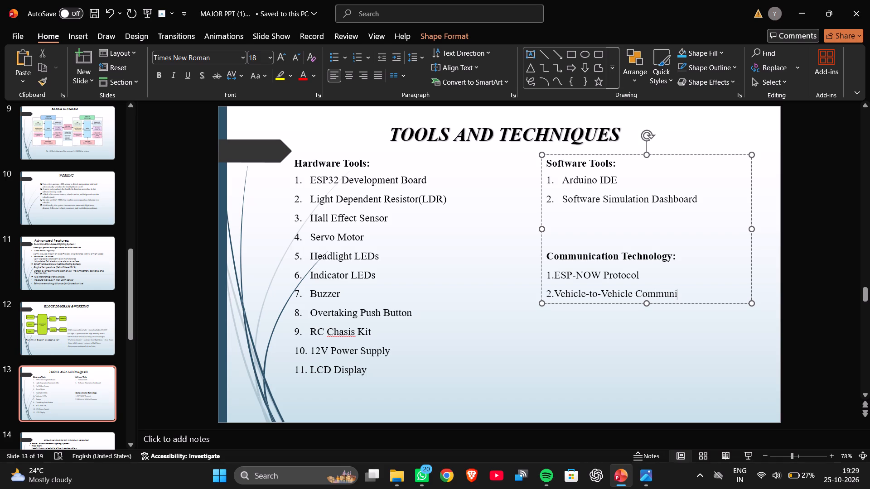
pyautogui.write('cation')
pyautogui.click(474, 288)
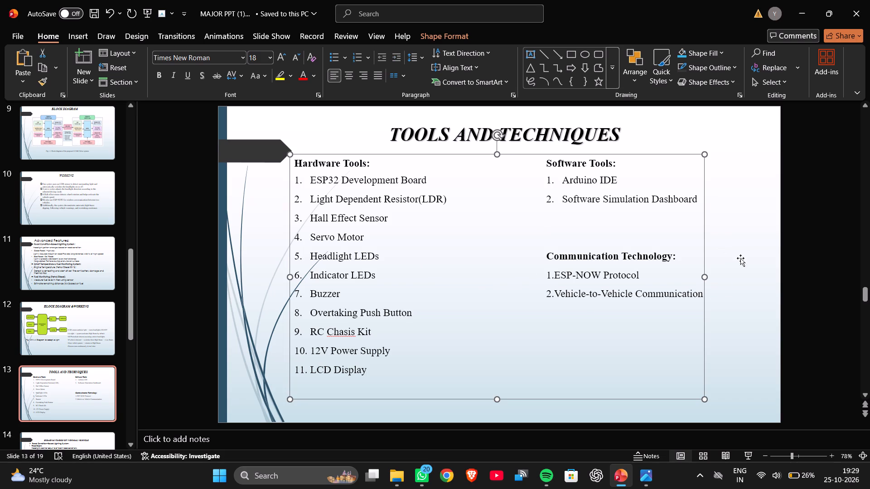
pyautogui.click(758, 251)
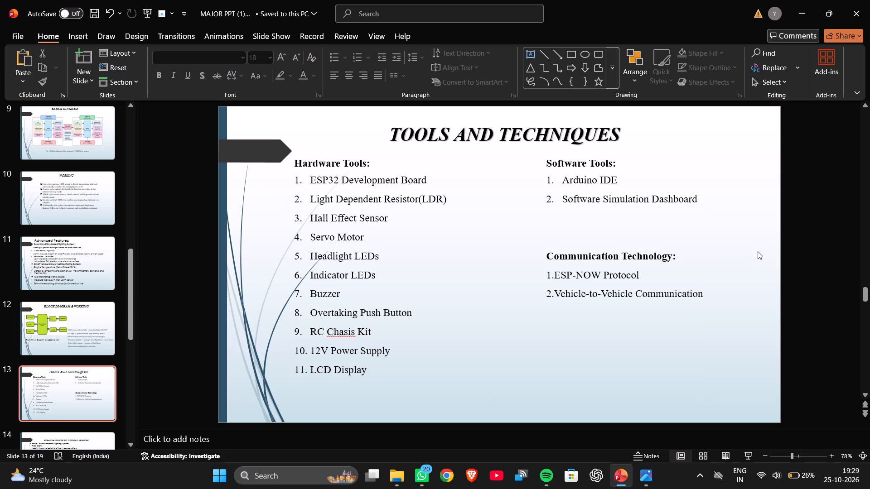
# Change the heading "Communication Technology:" to the plural "Communication Technologies:".
pyautogui.click(673, 254)
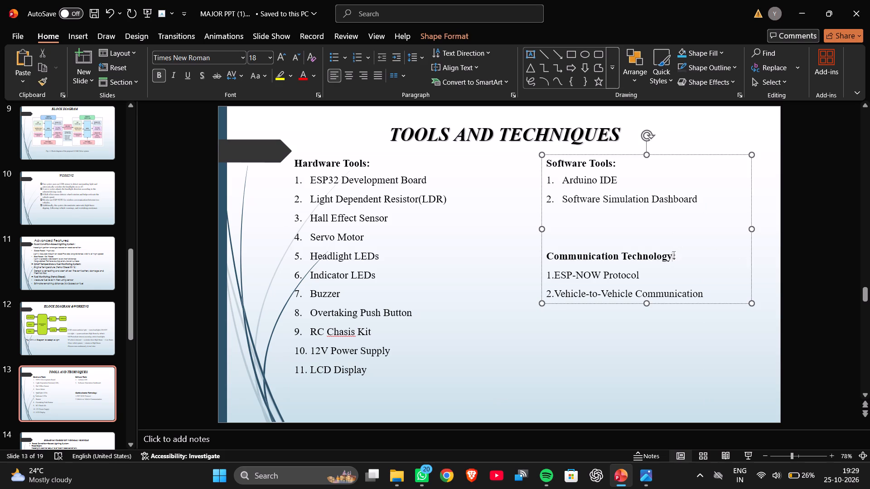
pyautogui.press('s')
pyautogui.press('Left')
pyautogui.press('BackSpace')
pyautogui.press('i')
pyautogui.press('e')
# Finish editing the Communication Technologies text box and deselect everything on the Tools and Techniques slide.
pyautogui.press('Right')
pyautogui.press('Right')
pyautogui.click(647, 341)
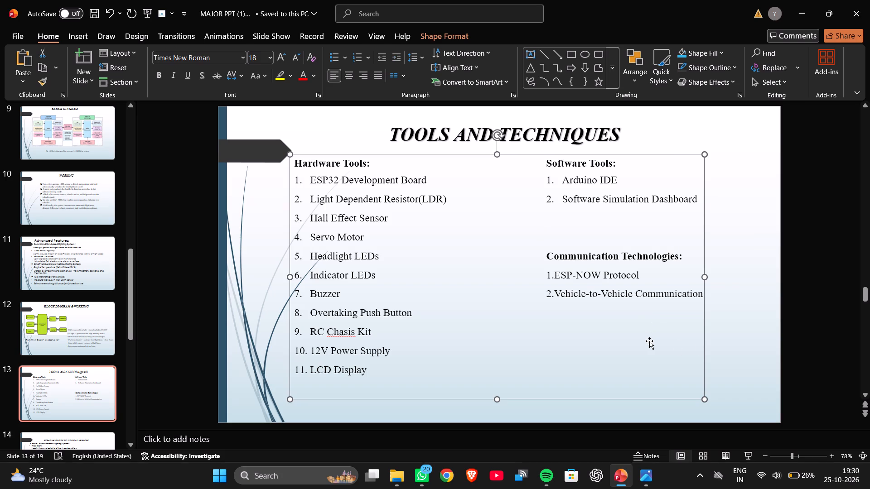
pyautogui.click(769, 345)
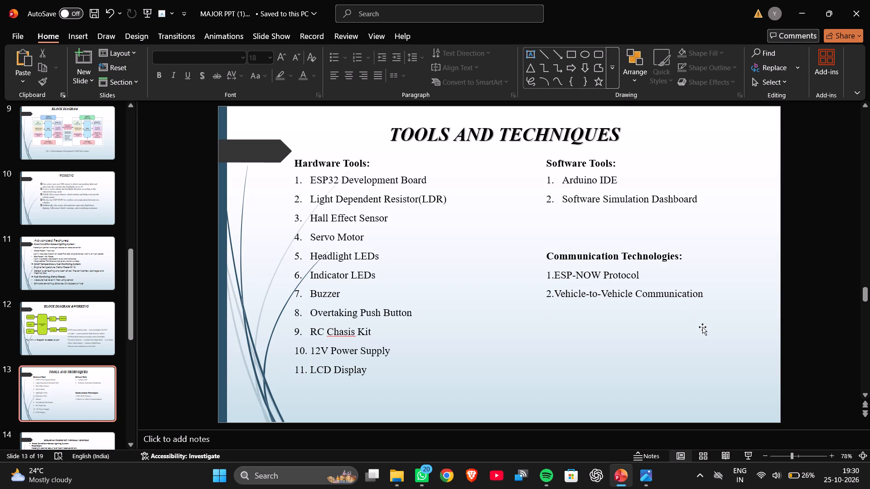
# Review the slides following Tools and Techniques, from Disadvantages of Normal Vehicle through Advantages, Partial output and References to the closing slide.
pyautogui.press('Down')
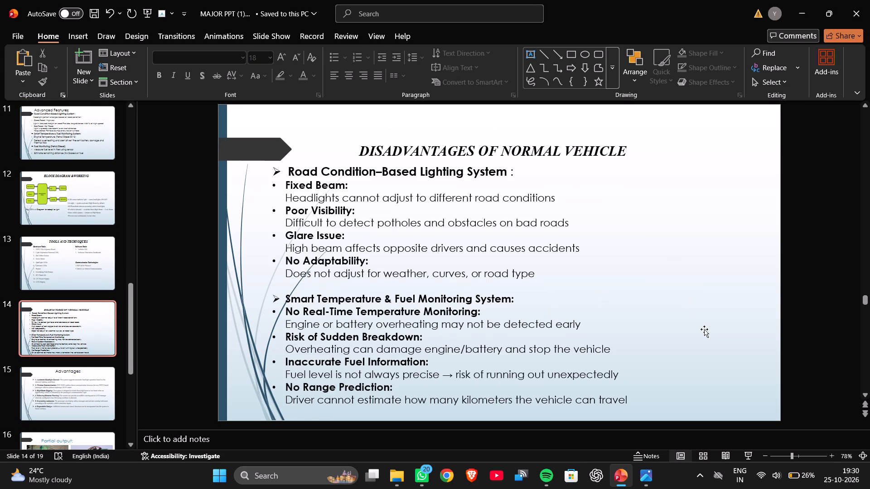
pyautogui.press('Down')
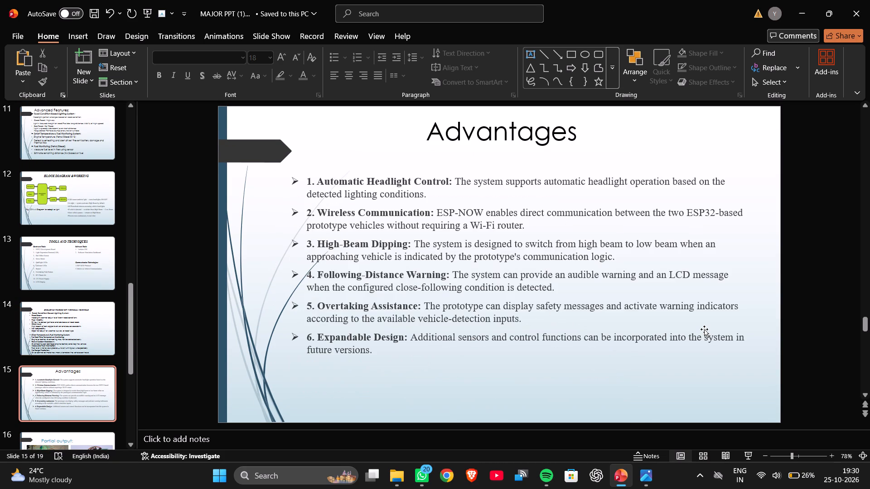
pyautogui.press('Down')
pyautogui.press('Down')
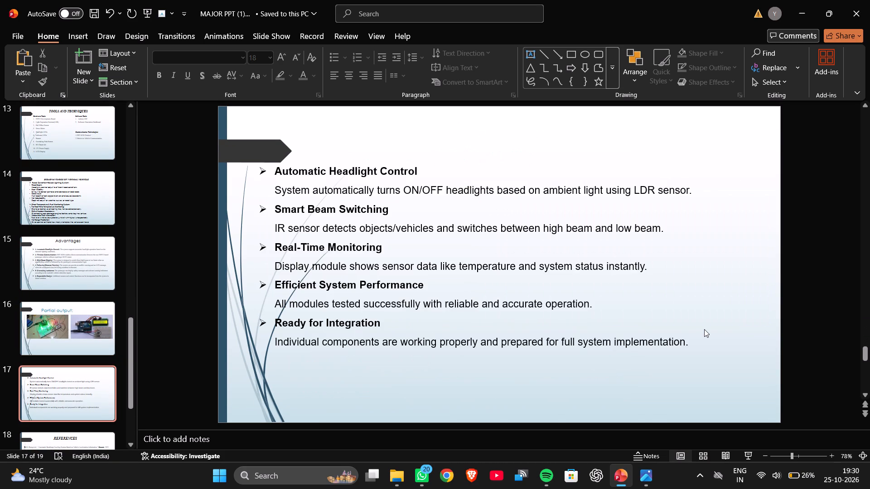
pyautogui.press('Up')
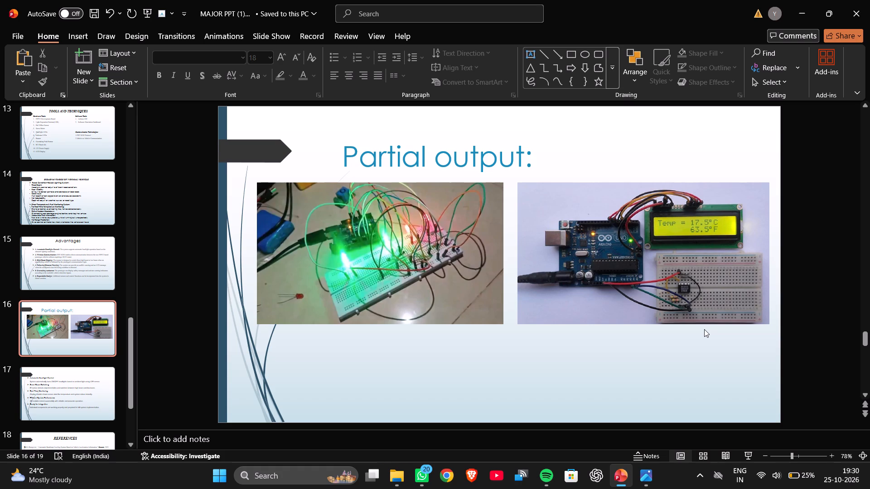
pyautogui.press('Down')
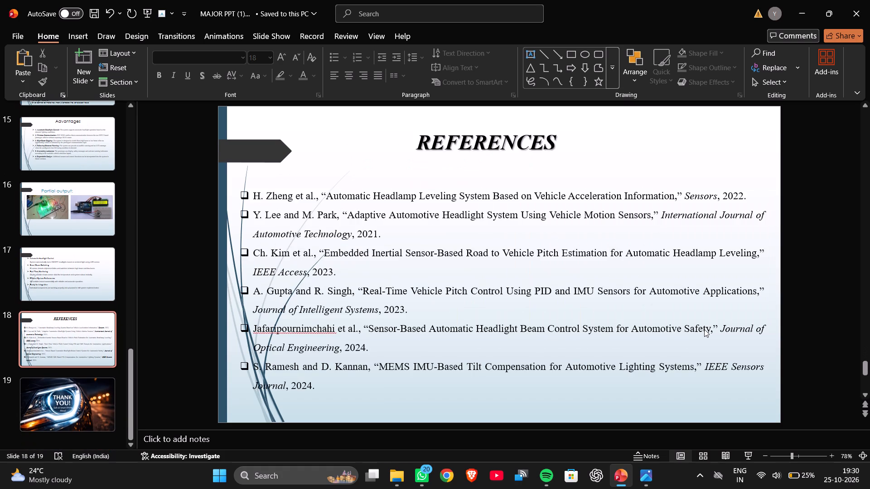
pyautogui.press('Down')
pyautogui.press('Up')
pyautogui.press('Up')
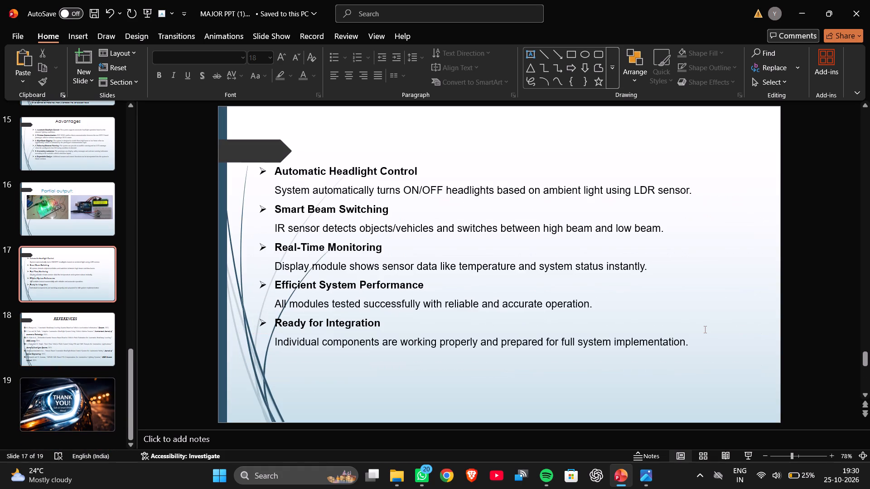
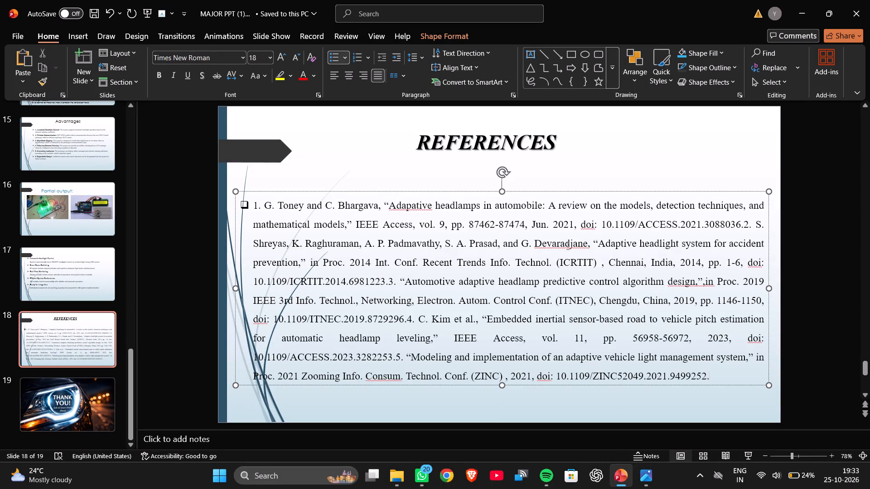
# Split the run-on text on the References slide into five separate bullets, one for each numbered reference from 1 to 5.
pyautogui.click(744, 223)
pyautogui.press('Return')
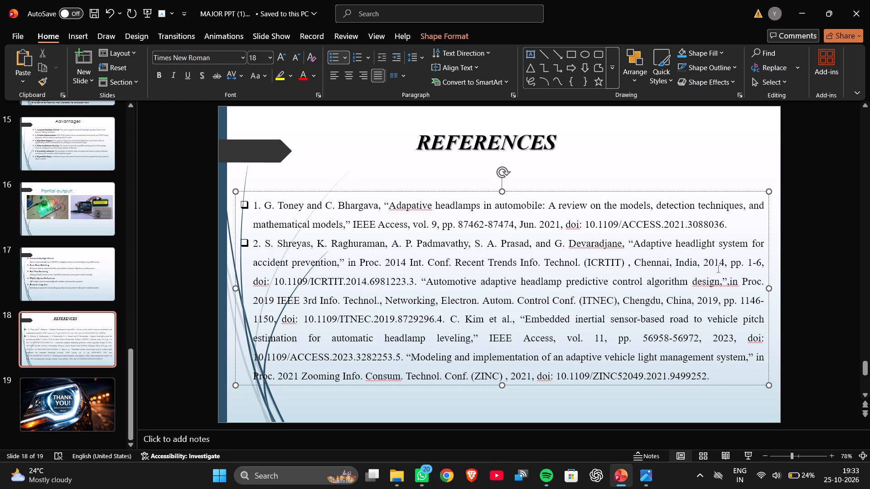
pyautogui.click(409, 285)
pyautogui.press('Return')
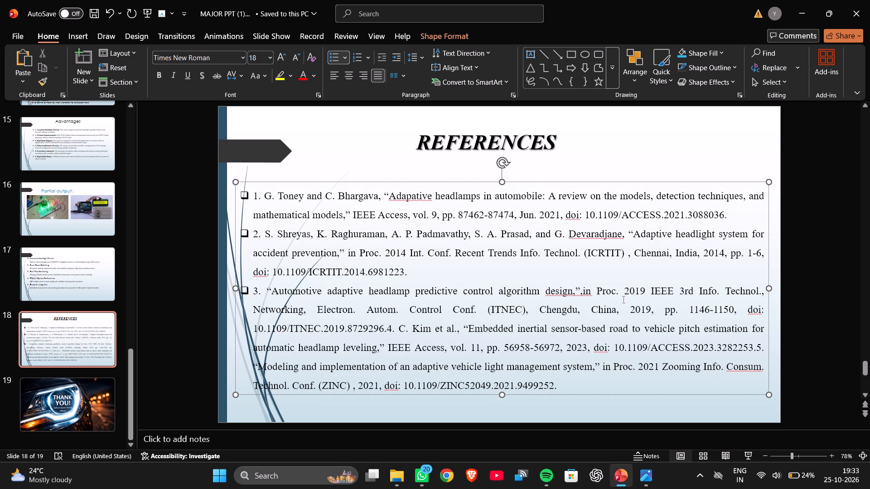
pyautogui.click(387, 331)
pyautogui.press('Return')
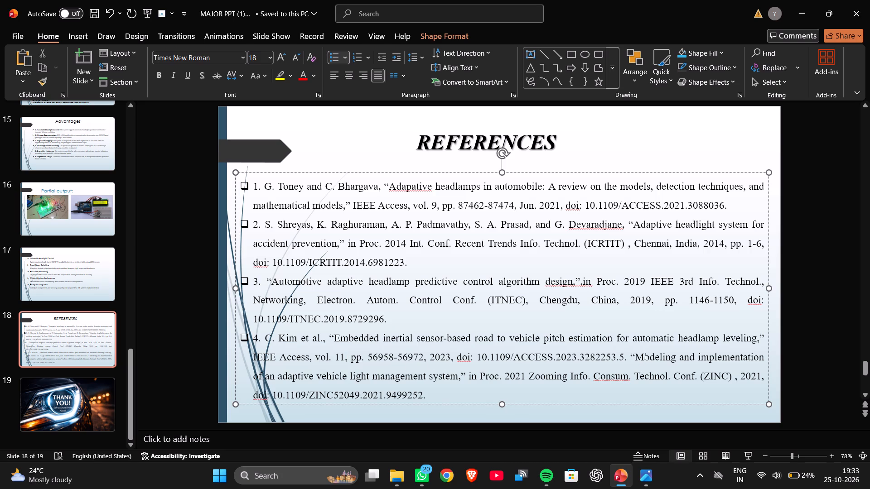
pyautogui.click(632, 358)
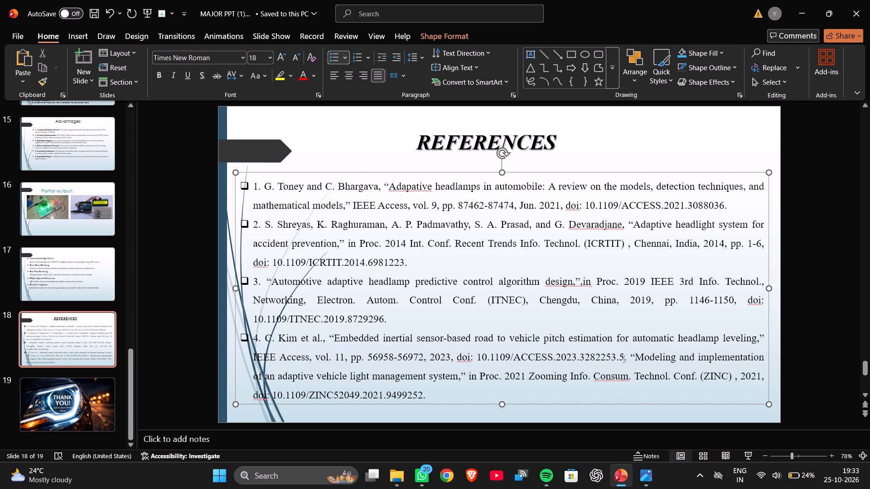
pyautogui.click(619, 357)
pyautogui.press('Return')
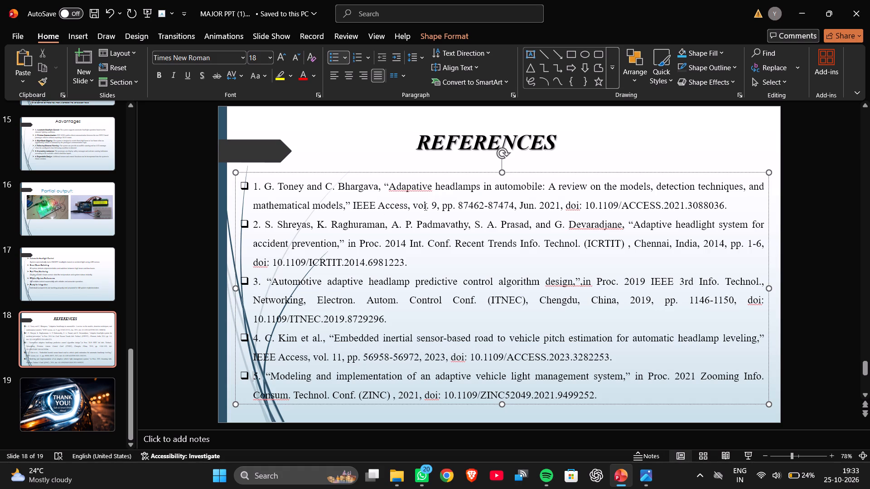
# Delete the typed number "1." and its following space from the first bullet on the References slide.
pyautogui.click(404, 151)
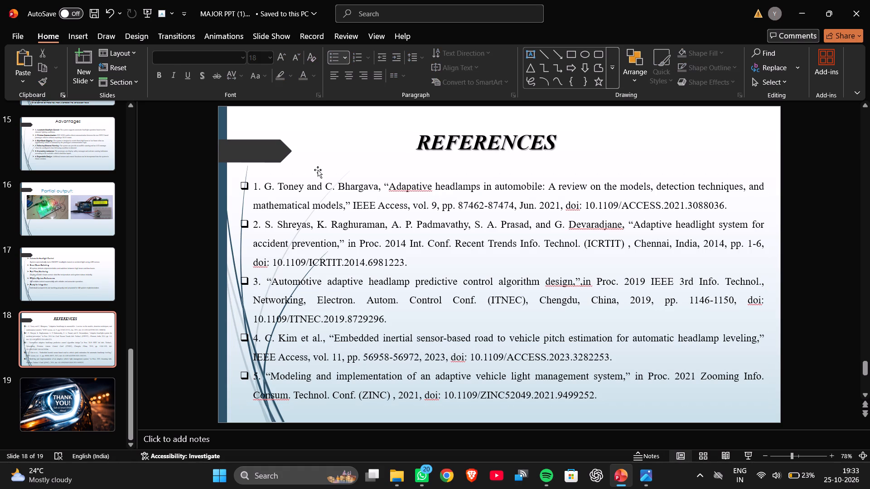
pyautogui.click(260, 184)
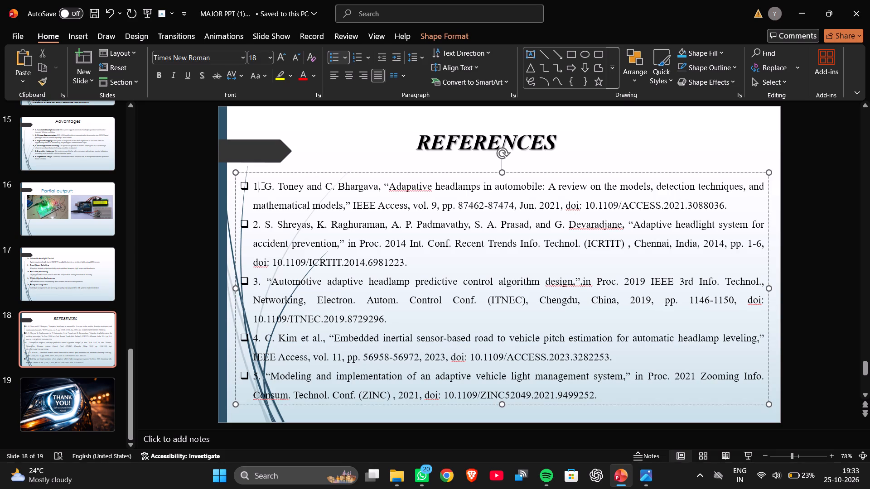
pyautogui.click(262, 186)
pyautogui.press('Right')
pyautogui.press('BackSpace')
pyautogui.press('BackSpace')
pyautogui.press('BackSpace')
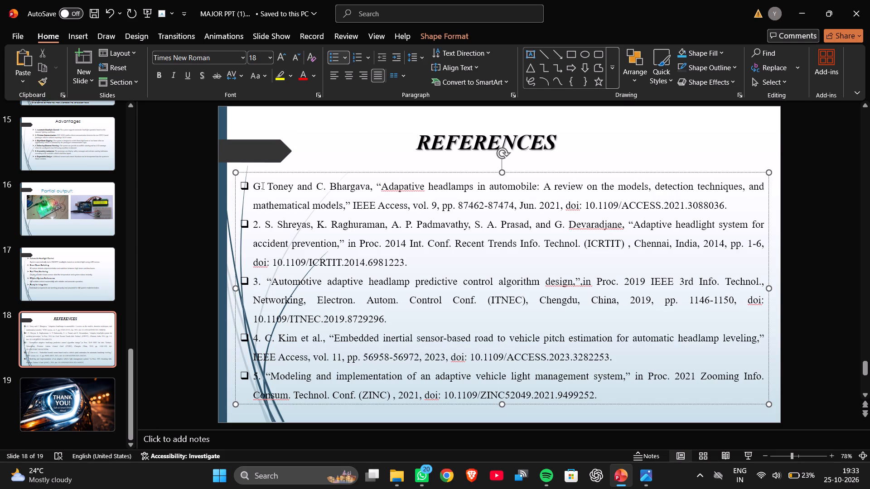
# Delete the typed number "2." at the start of the second reference bullet.
pyautogui.press('Down')
pyautogui.press('Down')
pyautogui.press('Right')
pyautogui.press('Right')
pyautogui.press('BackSpace')
pyautogui.press('BackSpace')
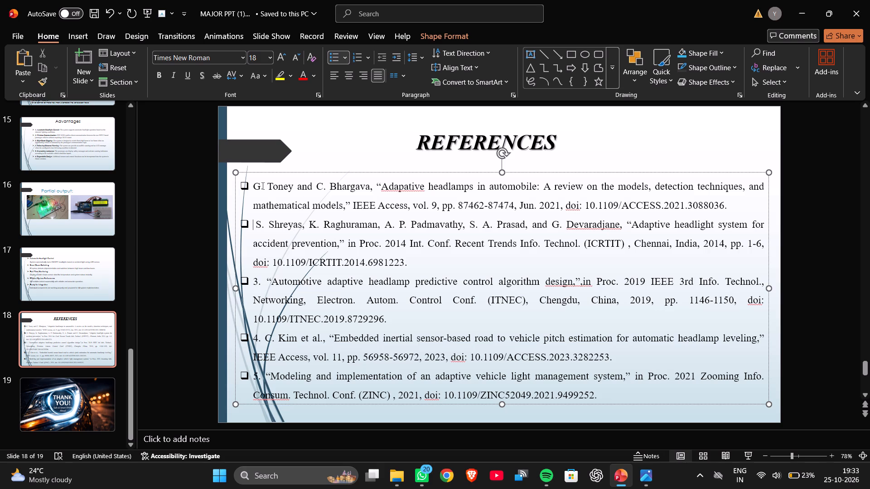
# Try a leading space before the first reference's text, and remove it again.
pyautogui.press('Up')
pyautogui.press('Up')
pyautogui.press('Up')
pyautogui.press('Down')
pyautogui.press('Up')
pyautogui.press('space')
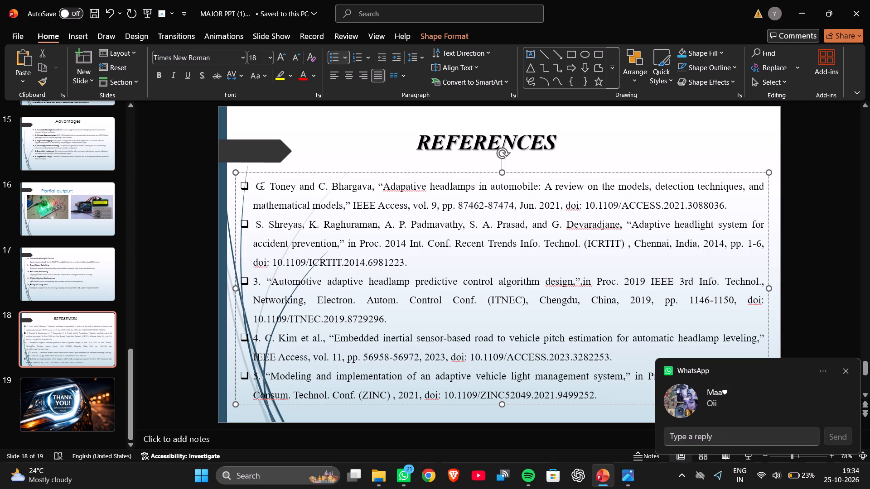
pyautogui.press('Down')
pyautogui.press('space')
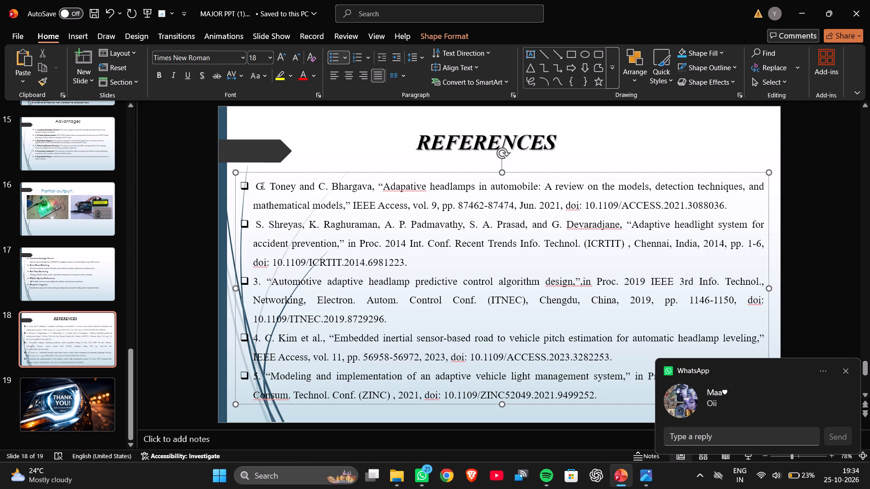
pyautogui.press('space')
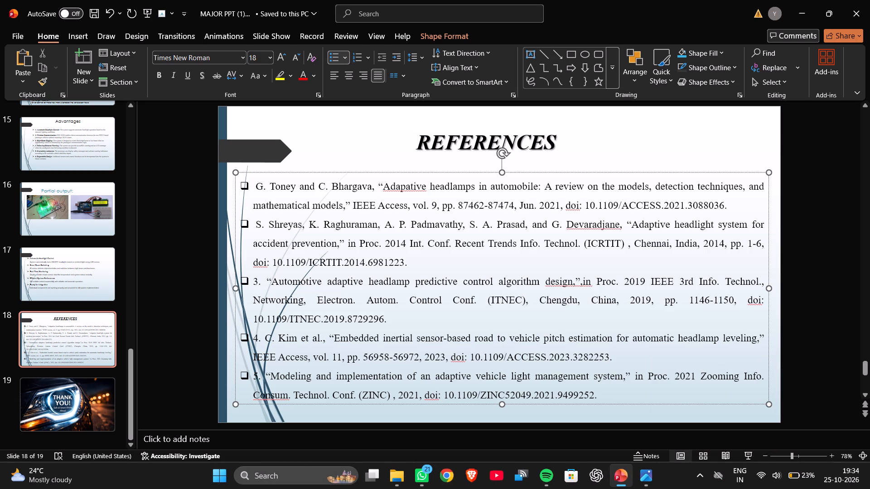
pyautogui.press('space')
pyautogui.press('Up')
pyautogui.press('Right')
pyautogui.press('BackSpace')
# Delete the leftover leading space at the start of the second reference bullet.
pyautogui.press('Down')
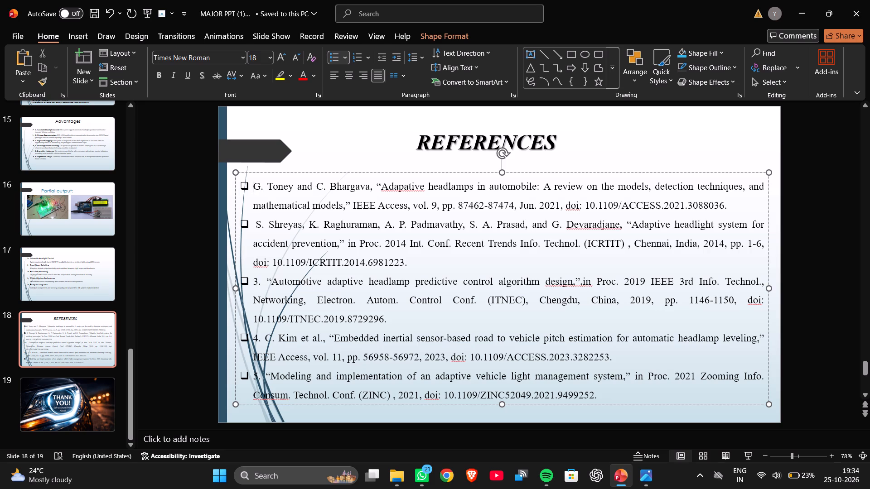
pyautogui.press('Down')
pyautogui.press('Right')
pyautogui.press('BackSpace')
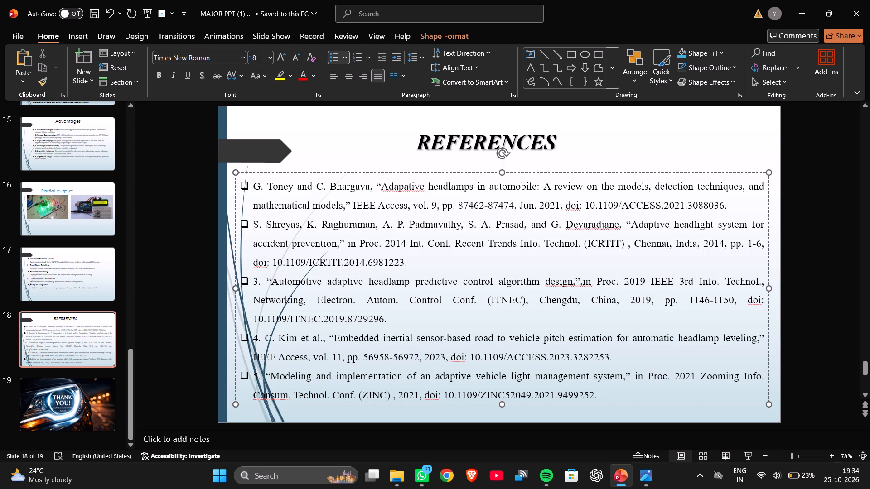
# Delete the typed number "3." and its following space from the third reference bullet.
pyautogui.press('Down')
pyautogui.press('Down')
pyautogui.press('Down')
pyautogui.press('Right')
pyautogui.press('Right')
pyautogui.press('Right')
pyautogui.press('BackSpace')
pyautogui.press('BackSpace')
pyautogui.press('BackSpace')
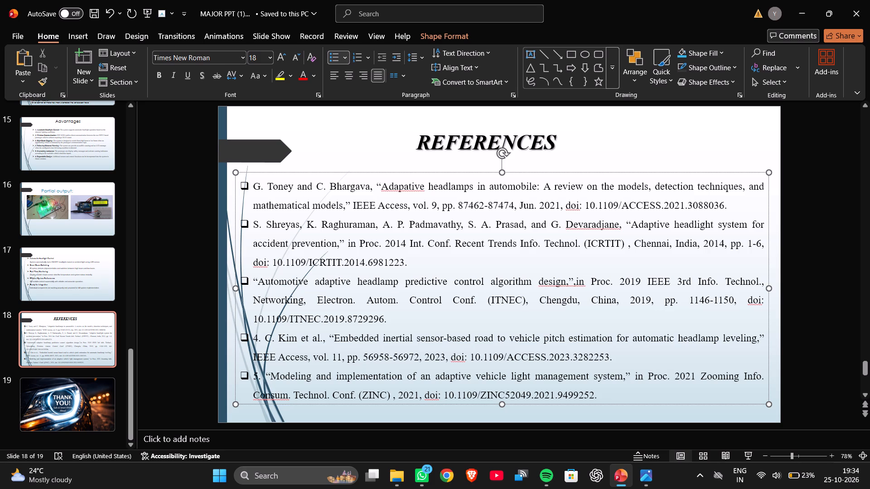
# Remove the typed numbers 4. and 5. and their trailing spaces from the last two reference bullets, and deselect the text box.
pyautogui.press('Down')
pyautogui.press('Down')
pyautogui.press('Down')
pyautogui.press('Right')
pyautogui.press('Right')
pyautogui.press('Right')
pyautogui.press('BackSpace')
pyautogui.press('BackSpace')
pyautogui.press('BackSpace')
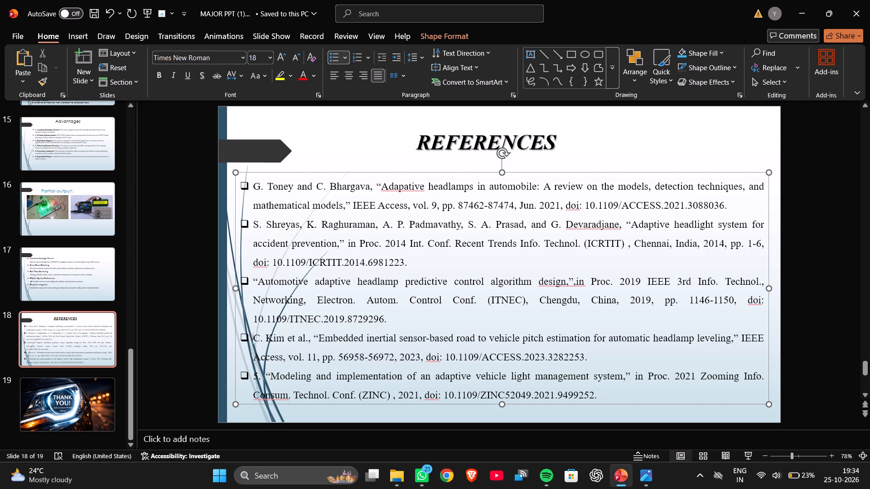
pyautogui.press('Down')
pyautogui.press('Down')
pyautogui.press('Right')
pyautogui.press('Right')
pyautogui.press('Right')
pyautogui.press('BackSpace')
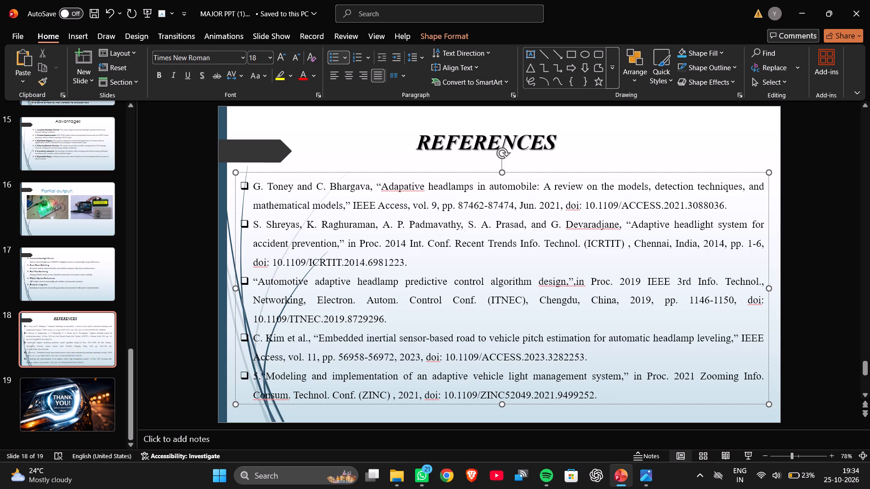
pyautogui.press('BackSpace')
pyautogui.press('BackSpace')
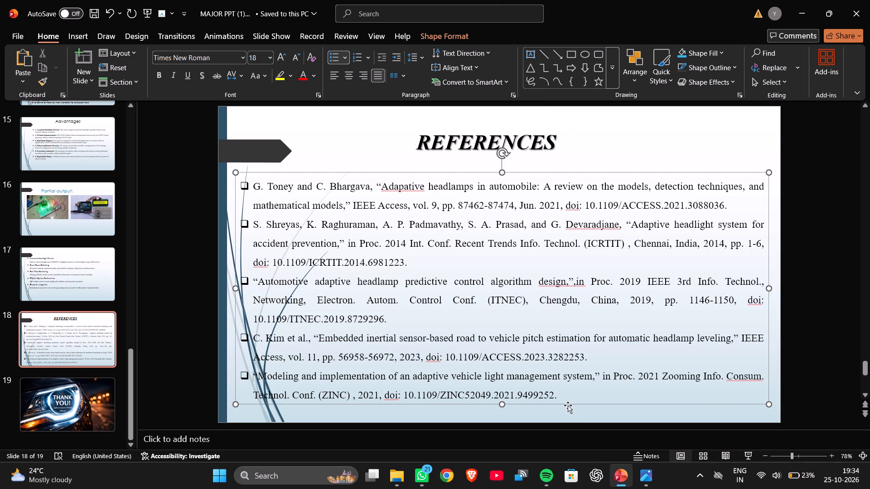
pyautogui.click(578, 413)
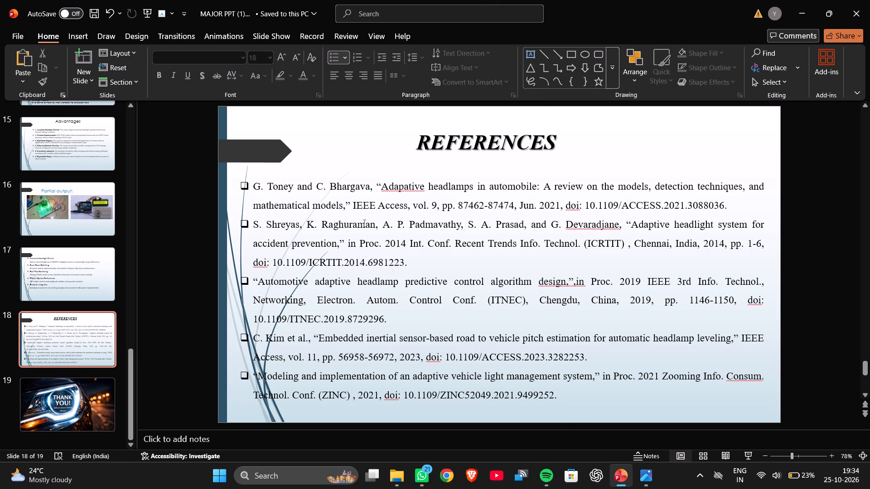
# Review the slides before References, going back through Partial output and Disadvantages of Normal Vehicle to Block Diagram and Tools and Techniques.
pyautogui.scroll(-1, 364, 223)
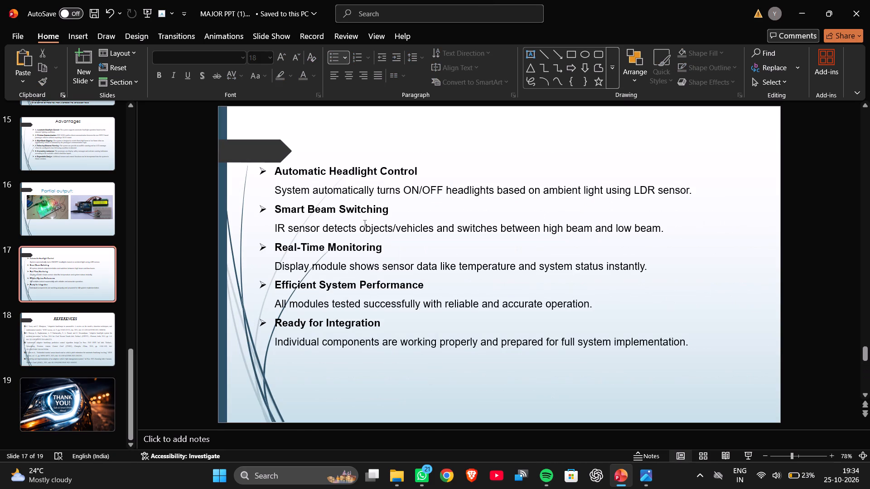
pyautogui.scroll(1, 364, 223)
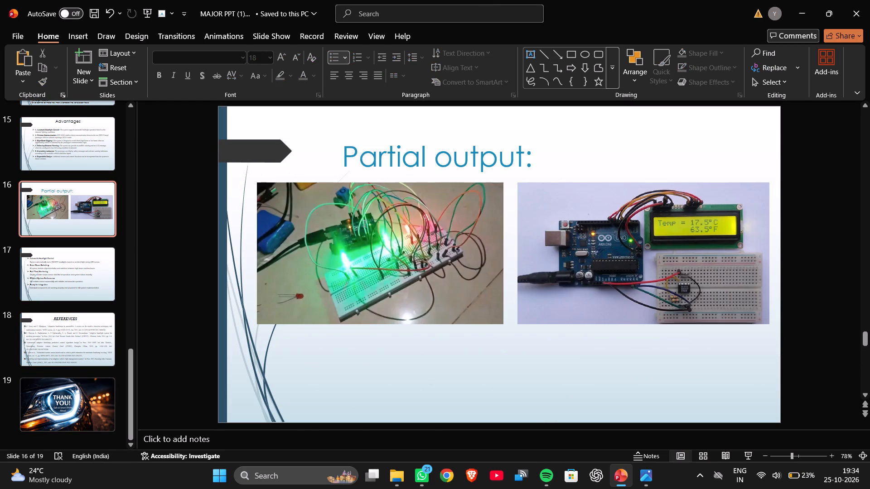
pyautogui.scroll(2, 364, 223)
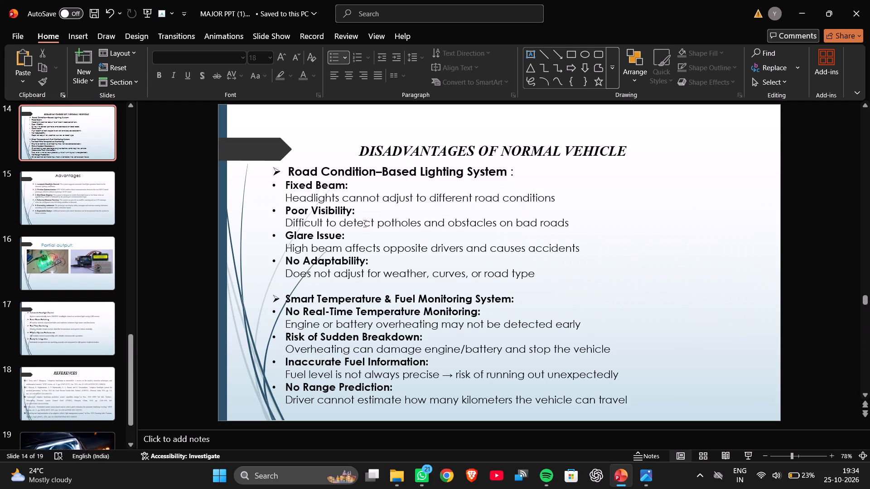
pyautogui.scroll(1, 364, 223)
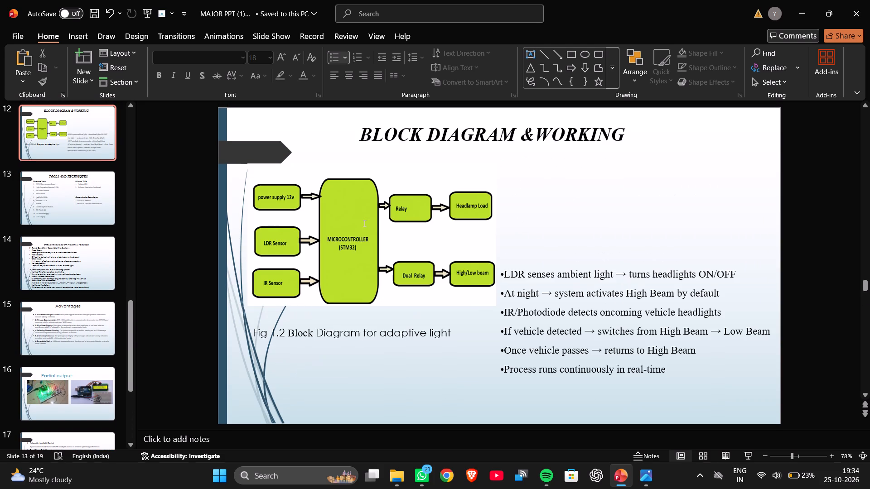
pyautogui.scroll(-2, 364, 223)
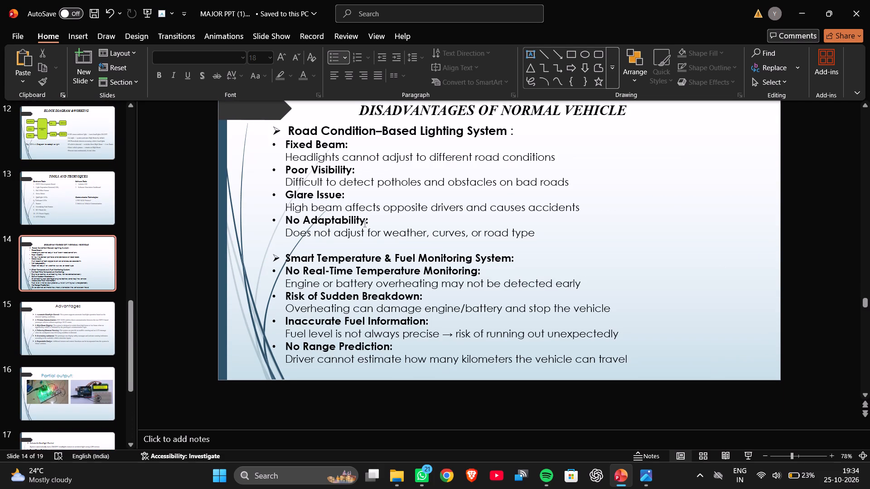
pyautogui.scroll(-1, 364, 223)
pyautogui.press('Up')
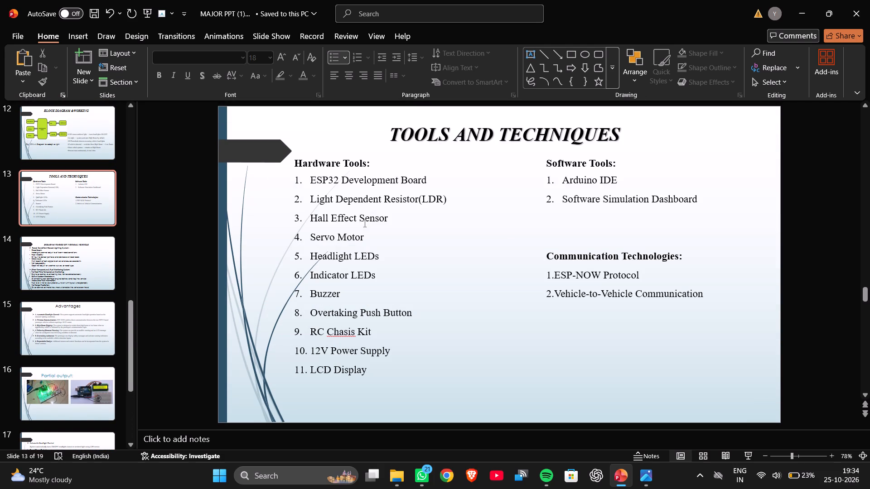
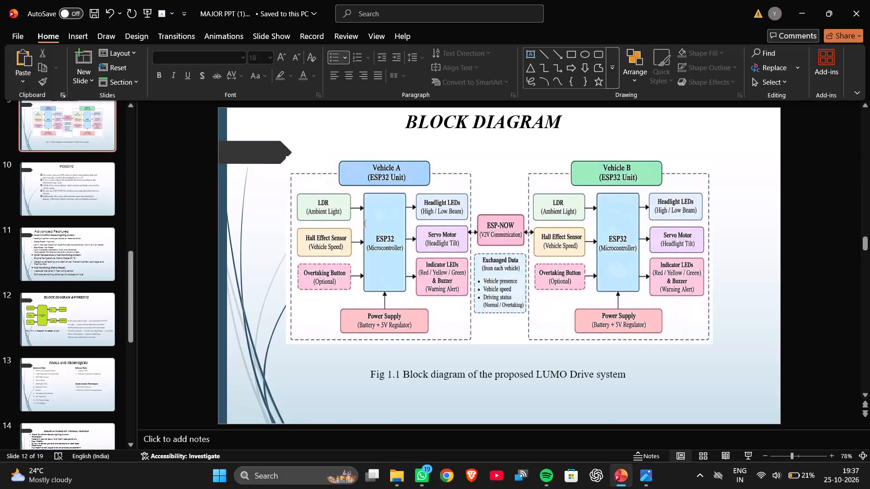
# Review the slides around Block Diagram, going back to Methodology Flow Chart and forward through Working to Advanced Features.
pyautogui.press('Up')
pyautogui.press('Up')
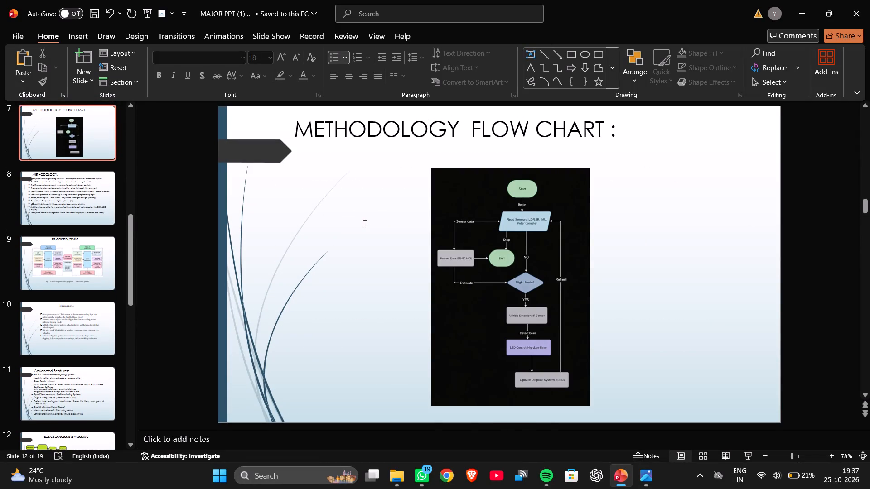
pyautogui.press('Down')
pyautogui.press('Down')
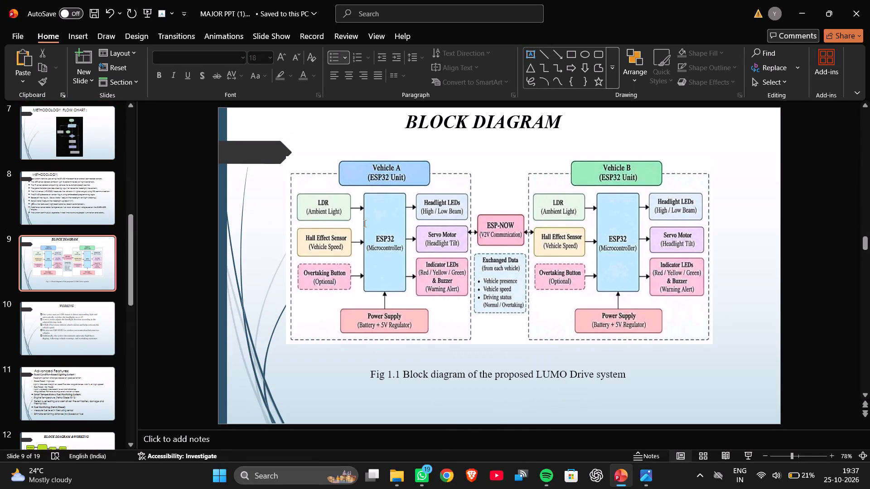
pyautogui.press('Down')
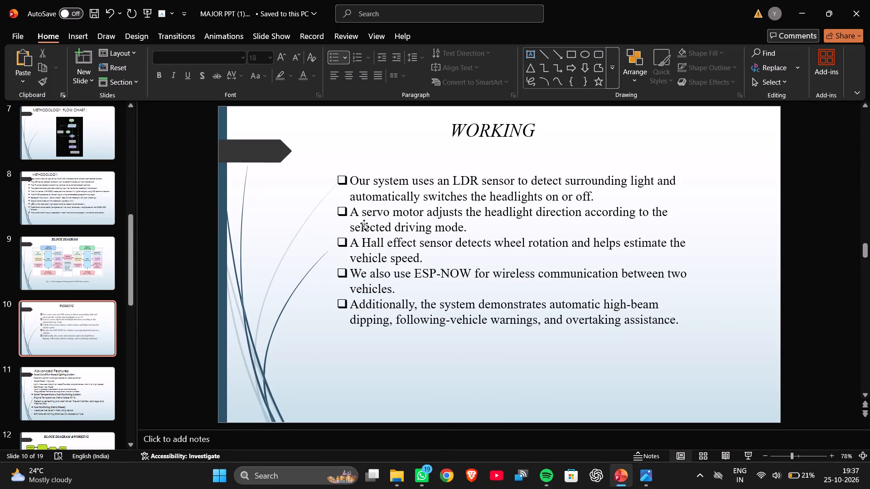
pyautogui.press('Down')
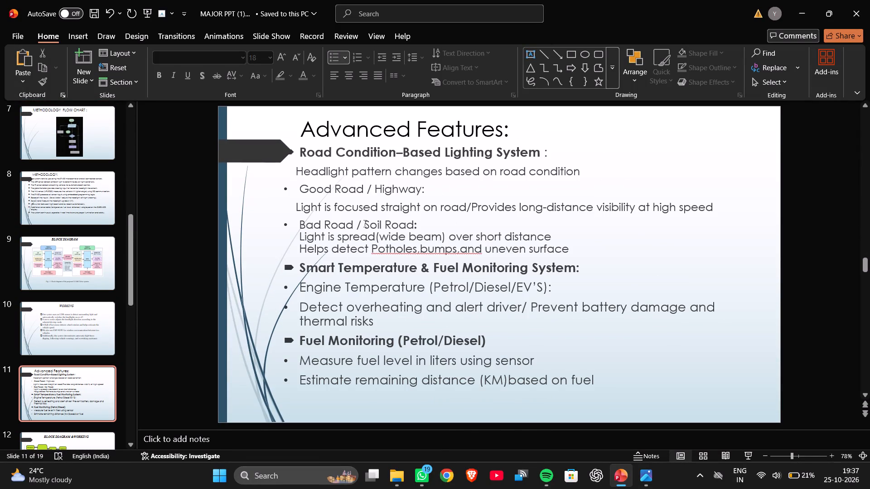
# Review the slides back from Advanced Features to Methodology, and forward through Block Diagram, Tools and Techniques, Disadvantages of Normal Vehicle and Partial output to References.
pyautogui.press('Up')
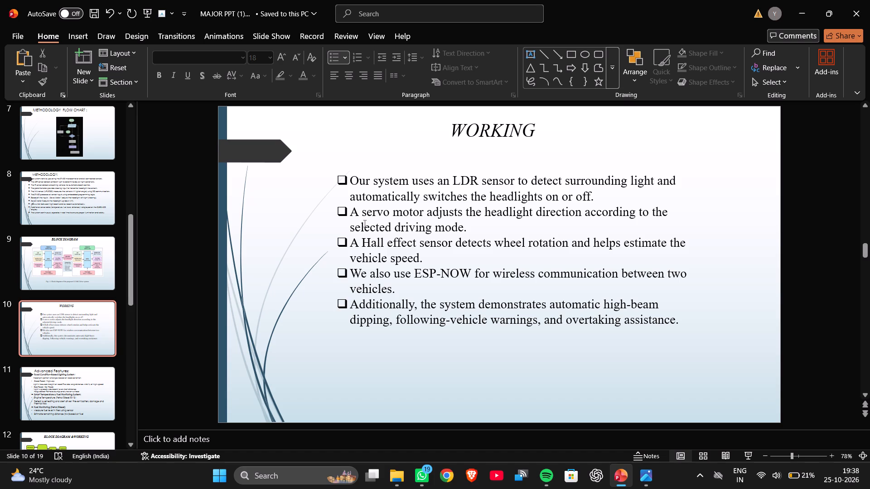
pyautogui.press('Up')
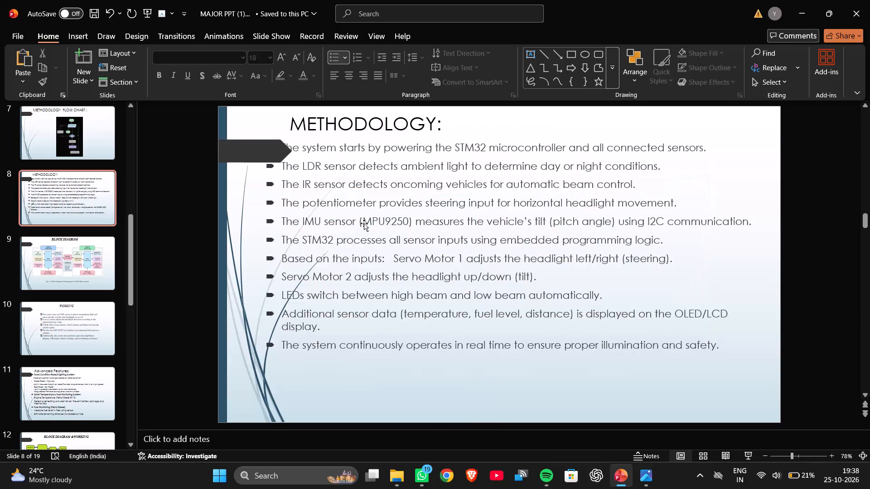
pyautogui.press('Up')
pyautogui.press('Down')
pyautogui.press('Down')
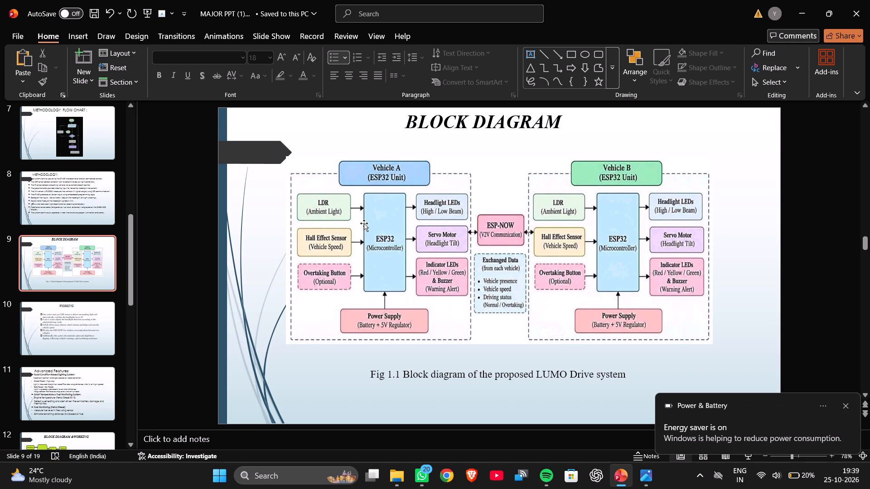
pyautogui.press('Down')
pyautogui.press('Down')
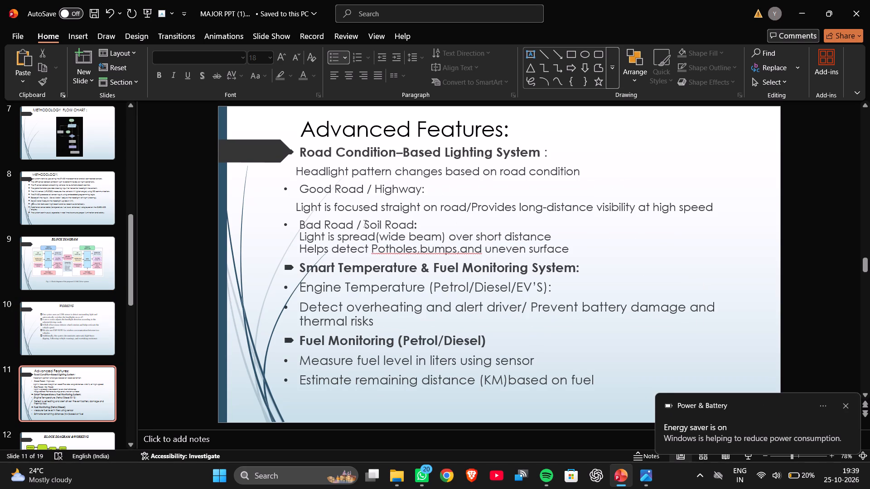
pyautogui.press('Down')
pyautogui.press('Down')
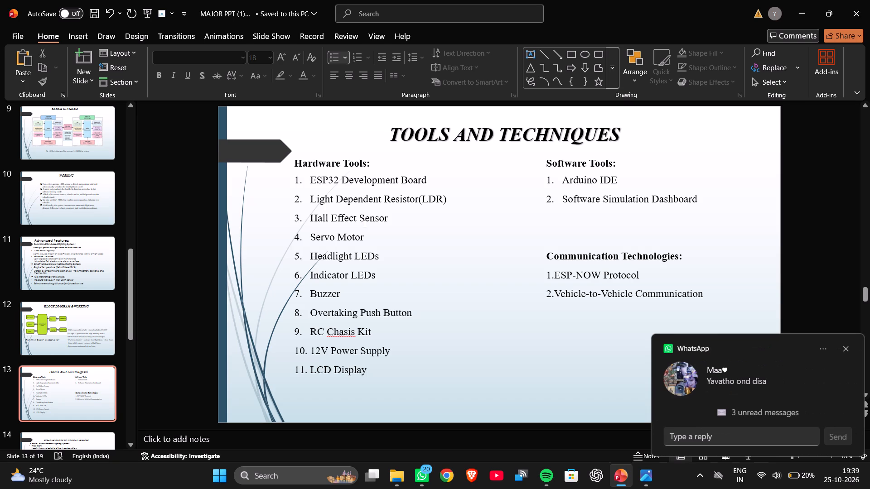
pyautogui.press('Down')
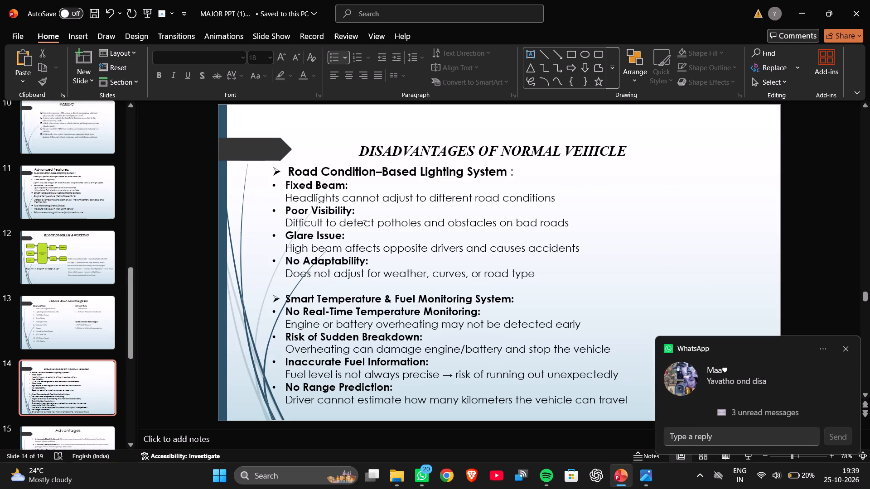
pyautogui.press('Down')
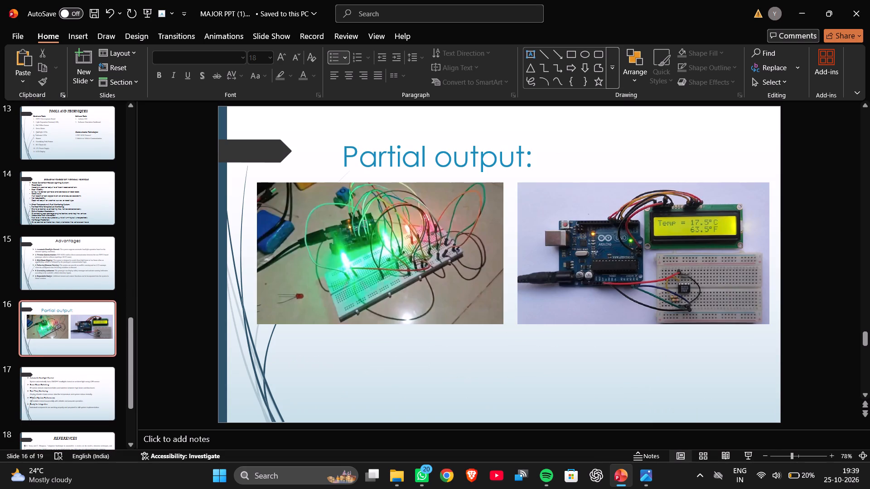
pyautogui.press('Down')
pyautogui.press('Down')
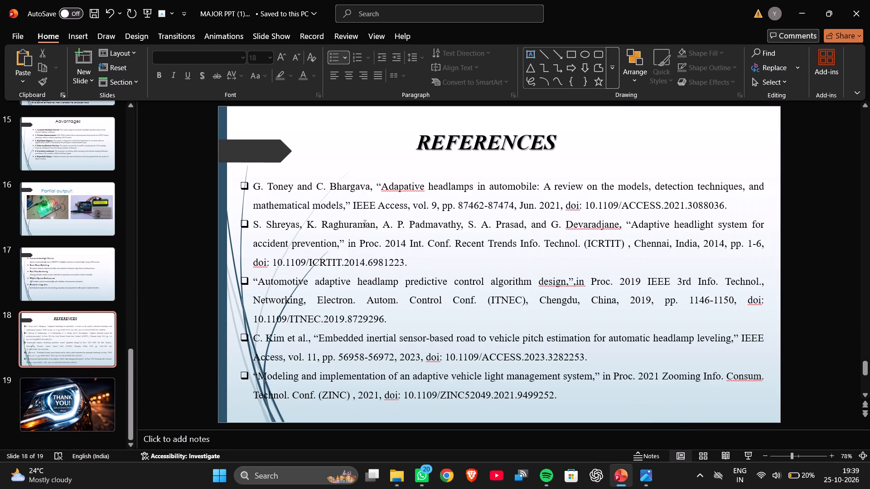
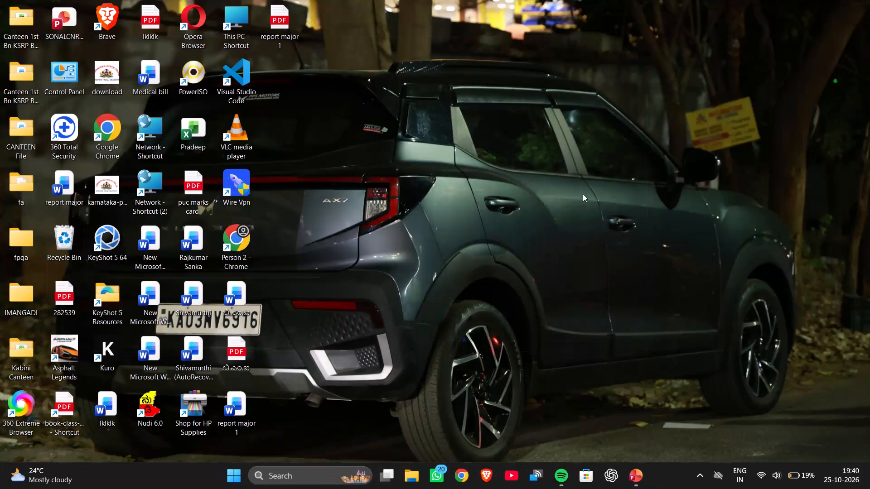
# Open File Explorer, switch back to the MAJOR PPT presentation in PowerPoint, and save it.
pyautogui.click(421, 482)
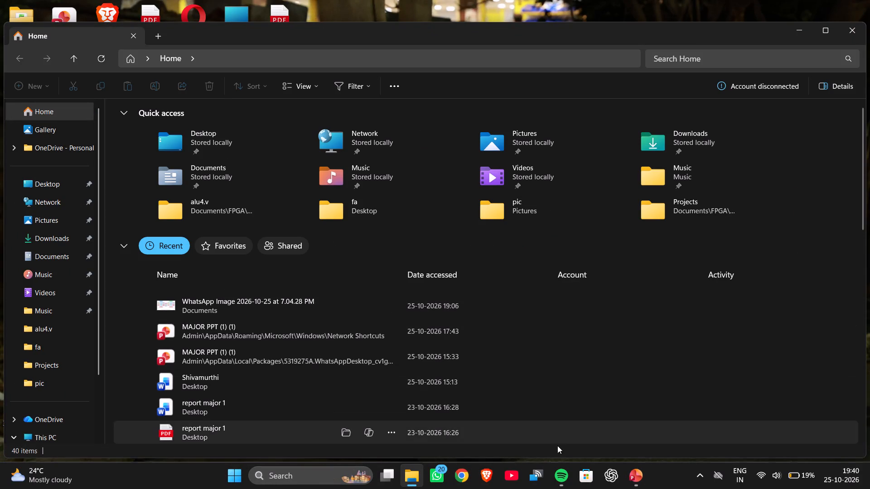
pyautogui.click(630, 475)
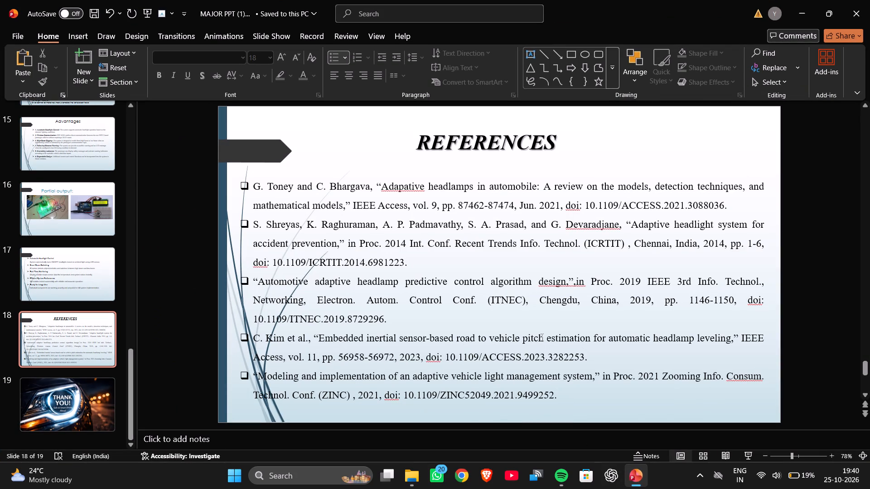
pyautogui.scroll(6, 541, 334)
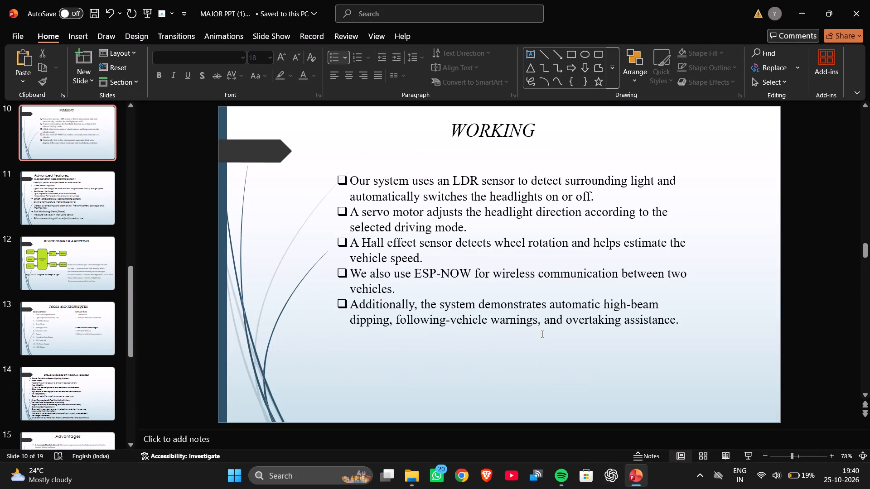
pyautogui.hotkey('ctrl', 's')
pyautogui.hotkey('ctrl', 's')
# Switch to File Explorer and open the recent MAJOR PPT (1) (1) file stored in the Network Shortcuts folder.
pyautogui.click(410, 475)
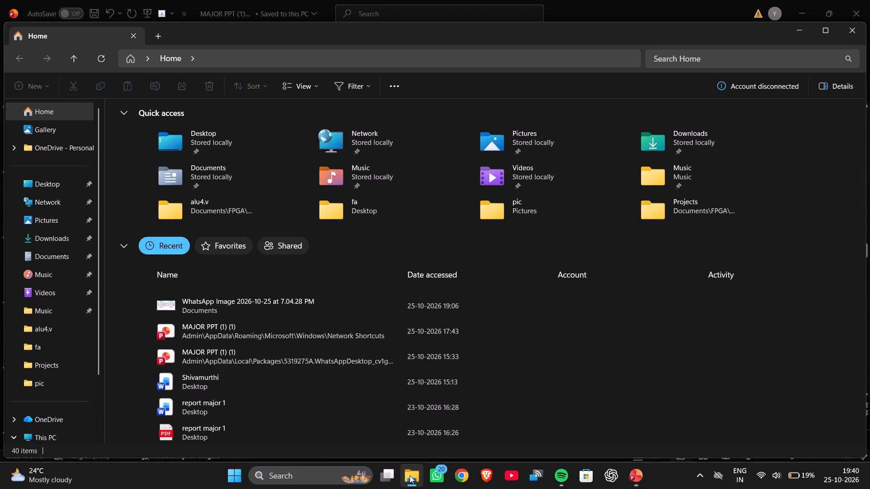
pyautogui.scroll(3, 275, 302)
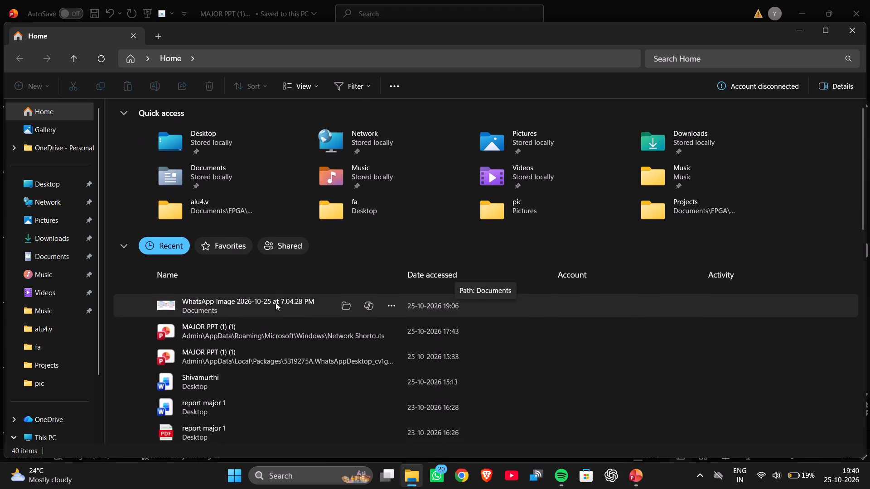
pyautogui.scroll(6, 275, 302)
pyautogui.click(253, 325)
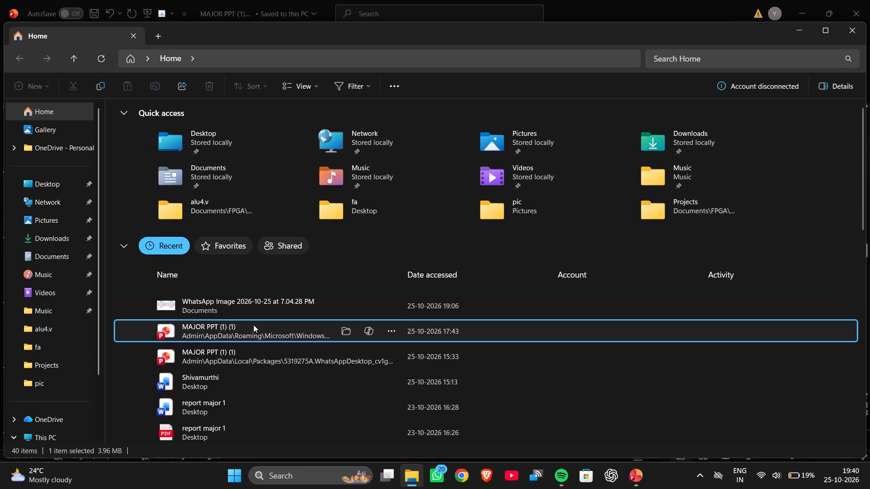
pyautogui.doubleClick(253, 325)
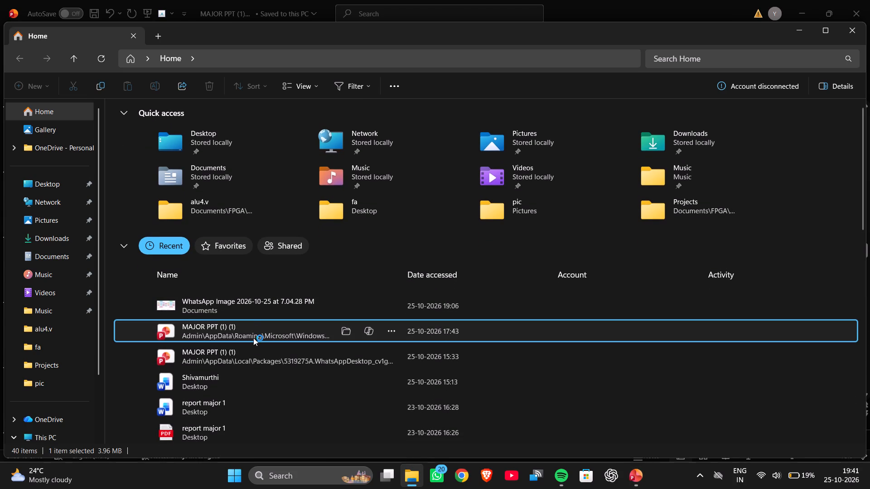
pyautogui.click(253, 338)
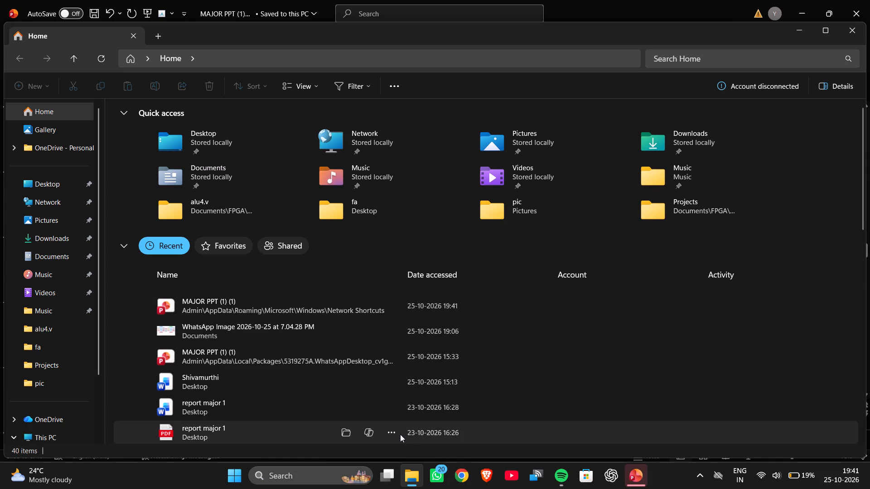
# Open the most recently accessed MAJOR PPT (1) (1) presentation from the recent files in File Explorer.
pyautogui.doubleClick(295, 305)
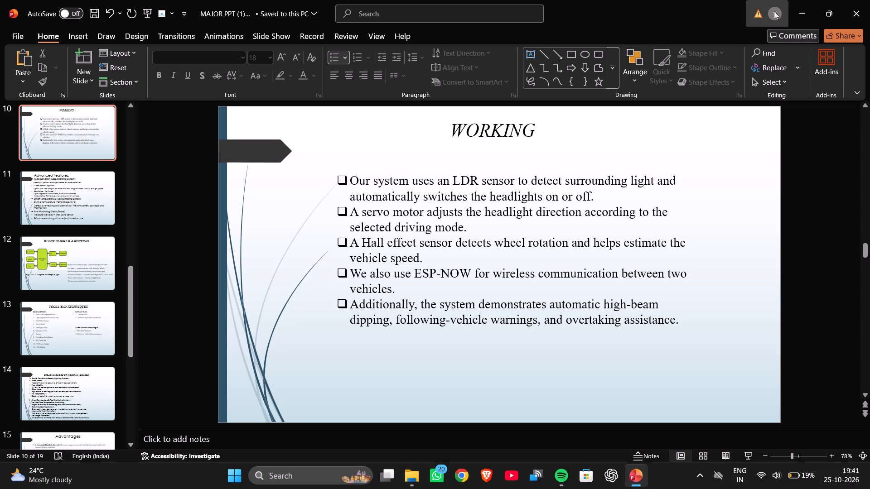
# Switch to File Explorer and open the sharing options for the most recently accessed MAJOR PPT (1) (1) presentation.
pyautogui.click(424, 486)
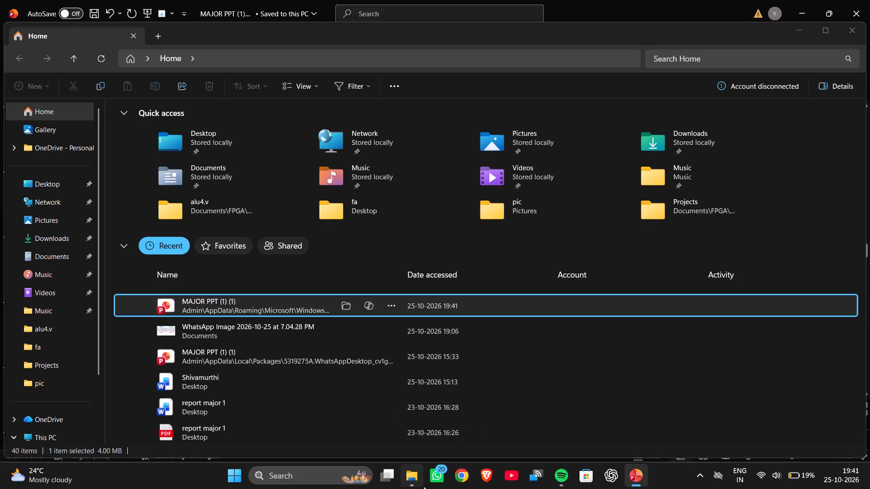
pyautogui.rightClick(285, 304)
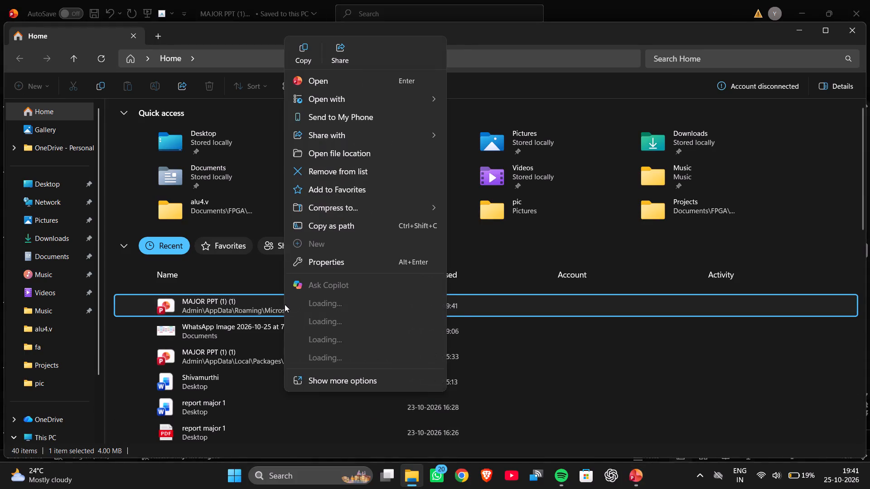